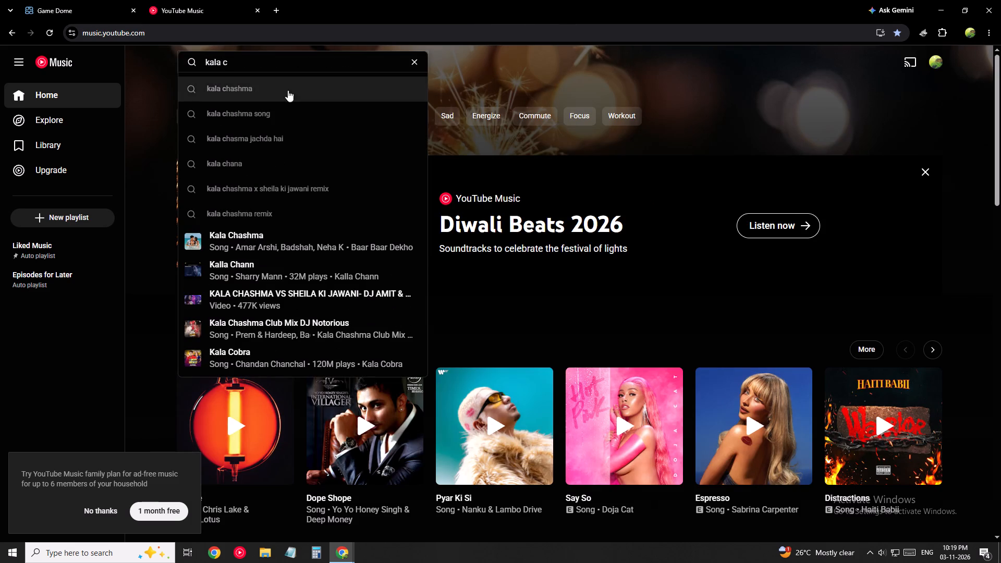
click(258, 81)
click(109, 513)
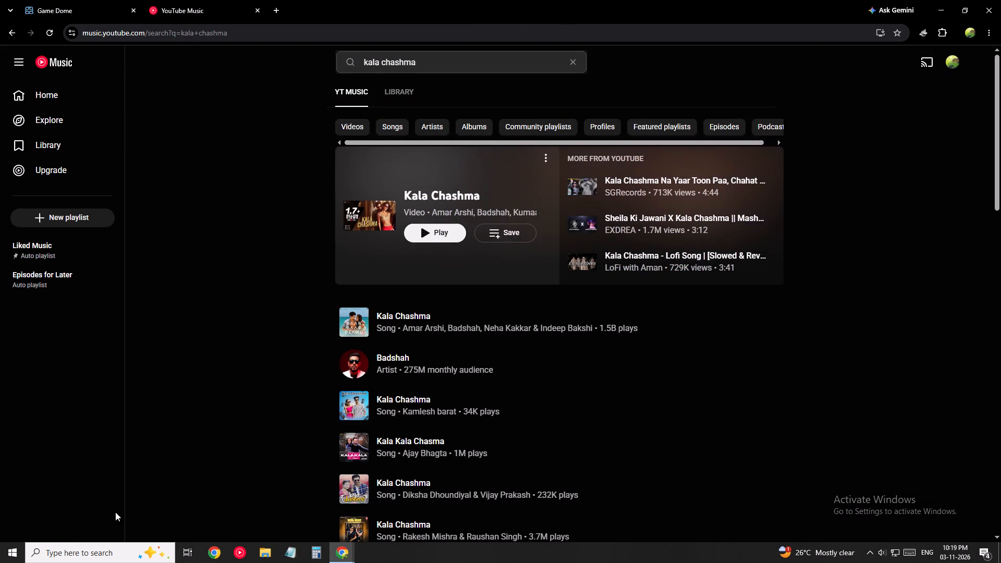
Play the top result video, Kala Chashma, from its beginning.
click(443, 232)
click(47, 518)
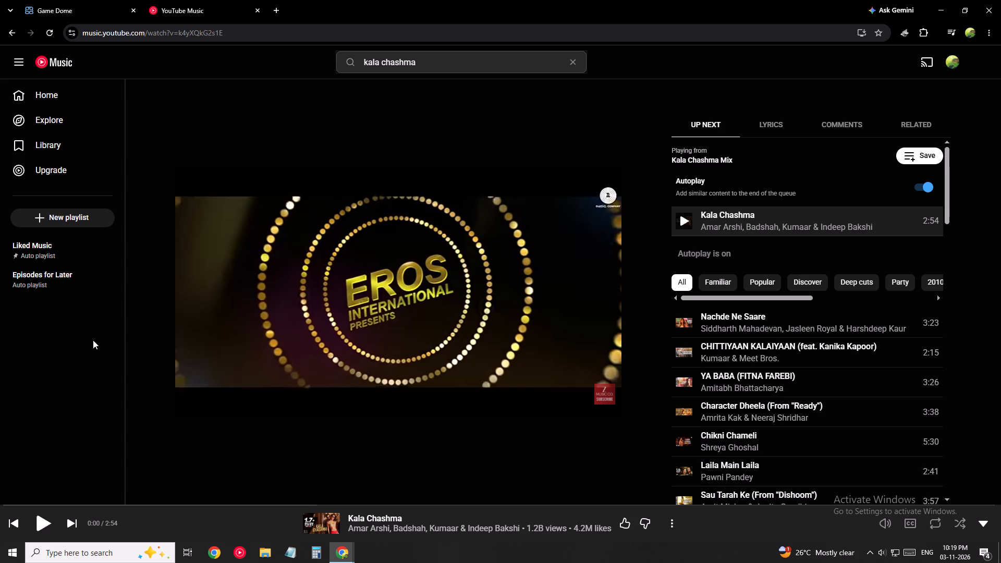
key(space)
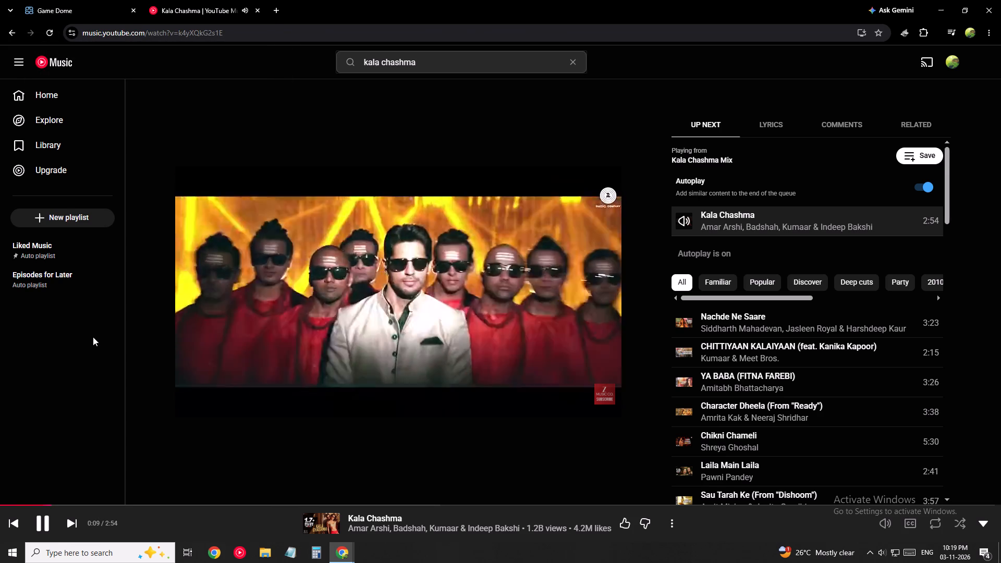
In the Game Dome PC list, shut down all computers except the occupied B2, B5 and C4, and clear the selection.
click(16, 0)
click(42, 0)
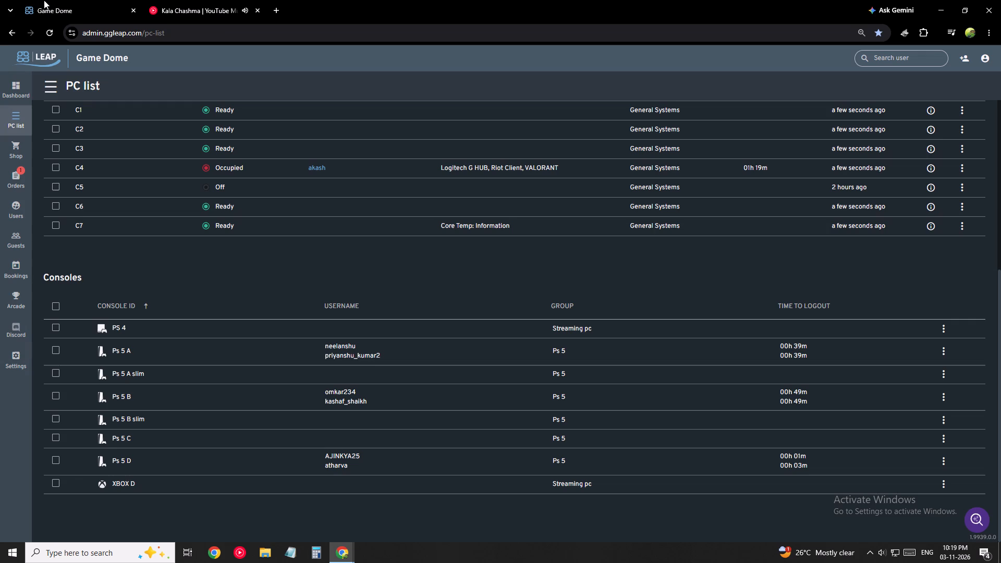
scroll(201, 313, up, 7)
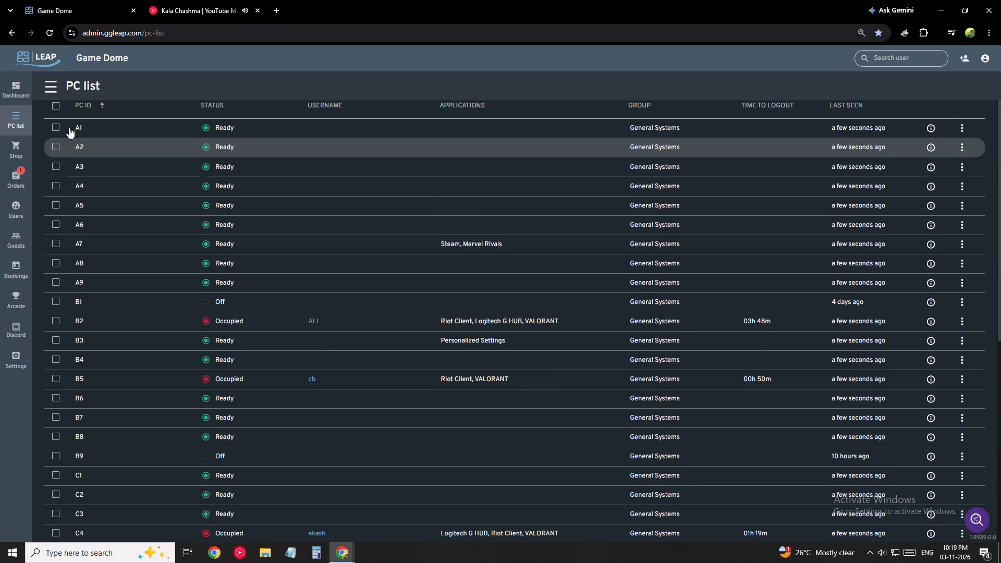
click(57, 106)
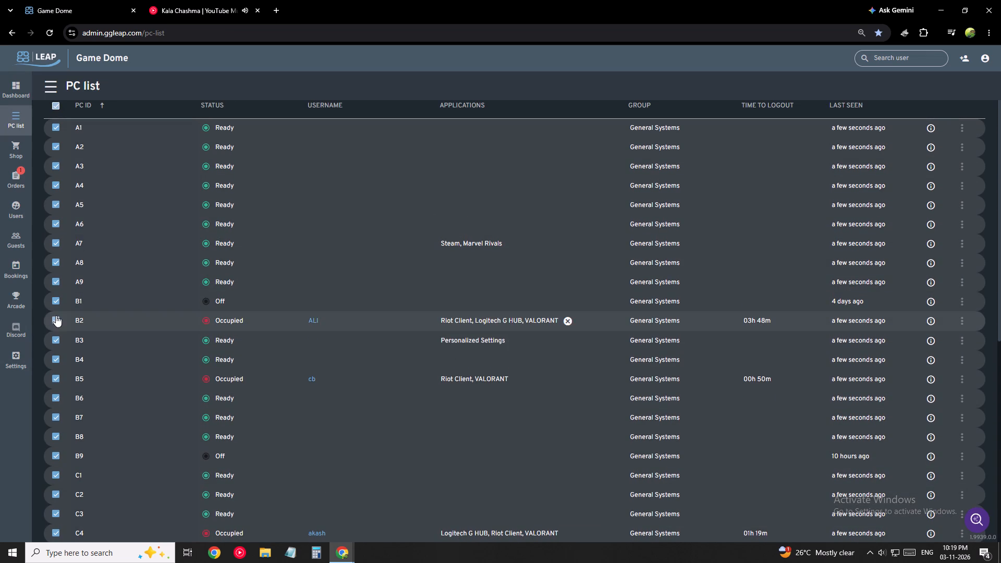
click(56, 315)
click(57, 377)
scroll(135, 493, down, 1)
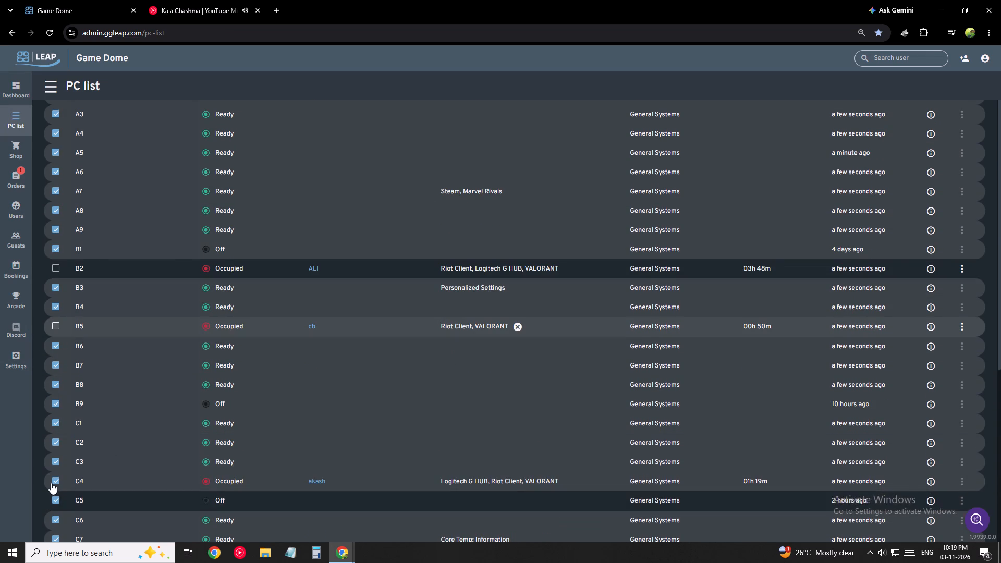
click(56, 482)
scroll(282, 370, up, 6)
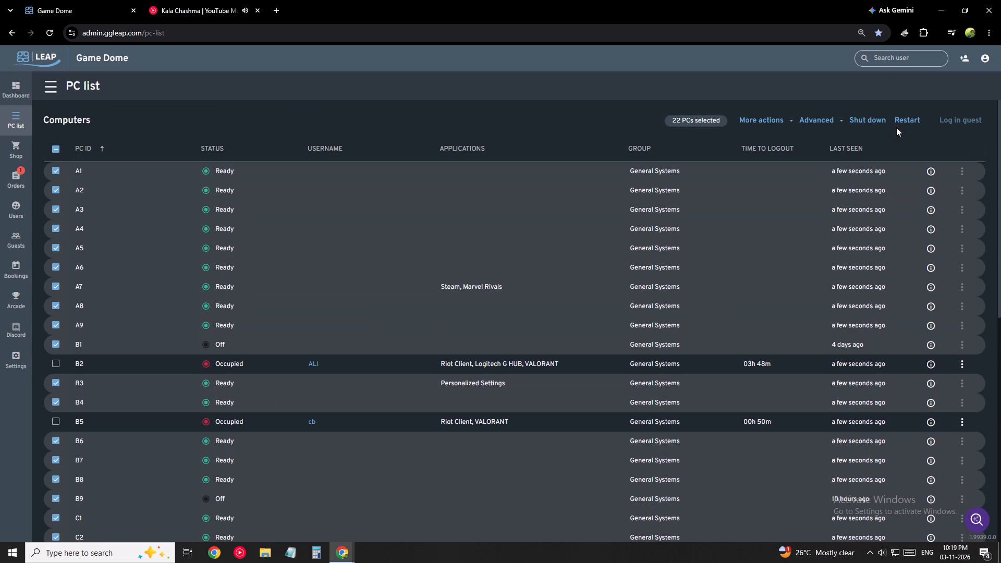
scroll(355, 332, down, 4)
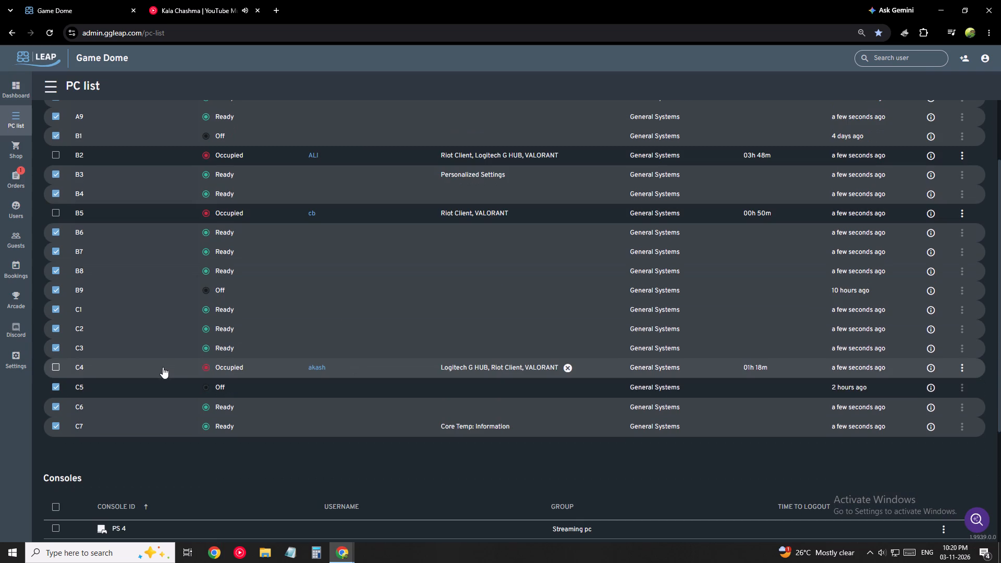
scroll(480, 345, up, 5)
click(812, 120)
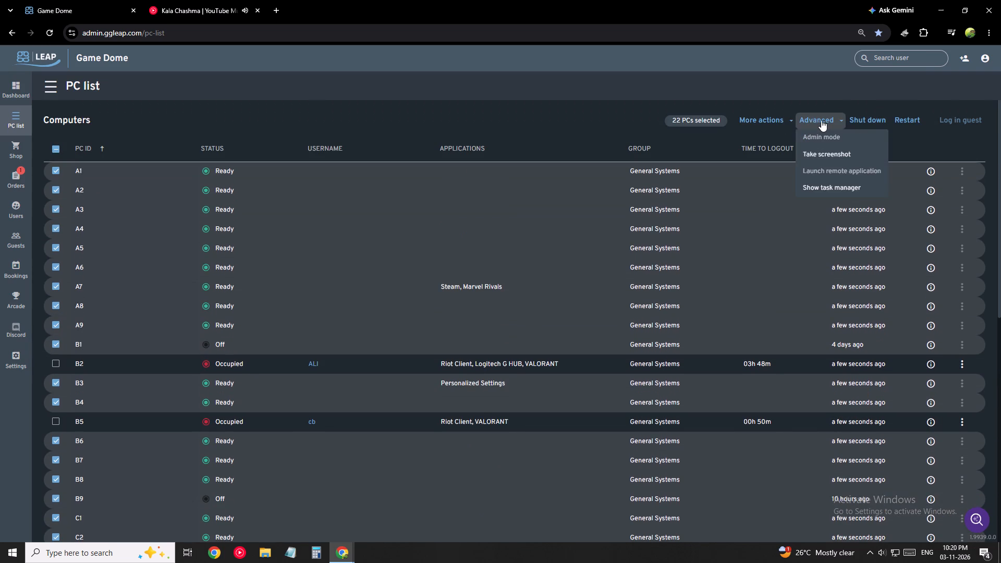
click(870, 118)
click(568, 305)
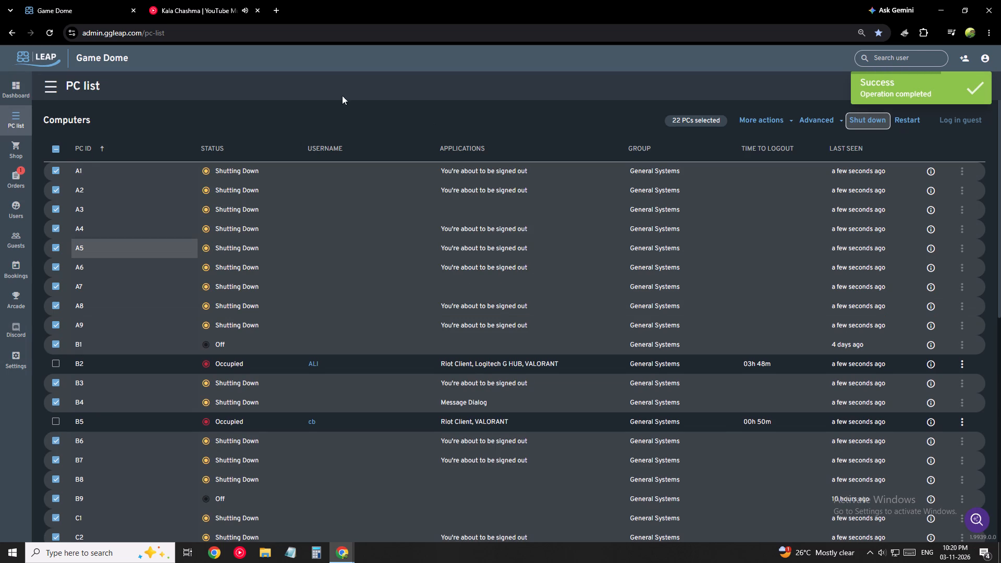
double_click(54, 149)
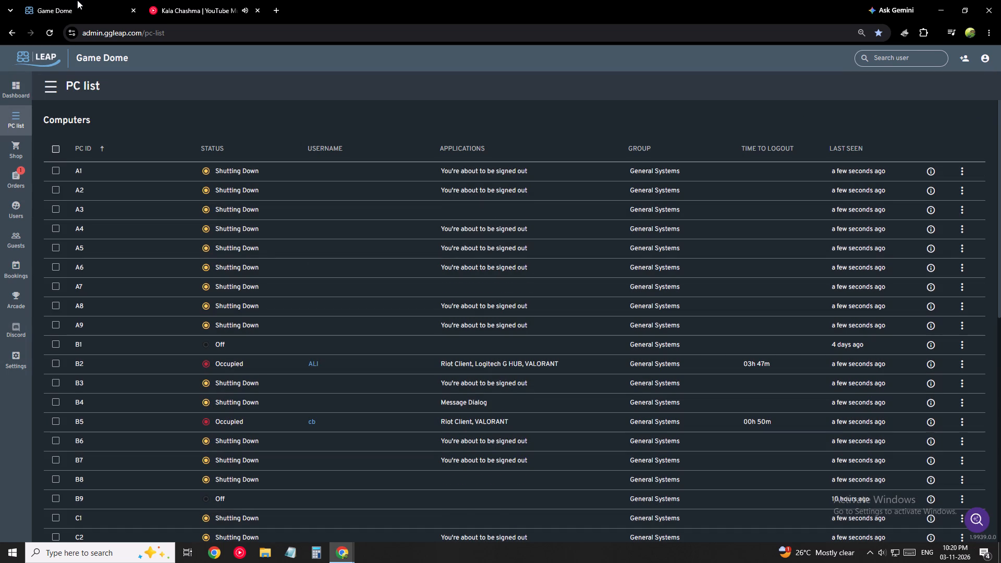
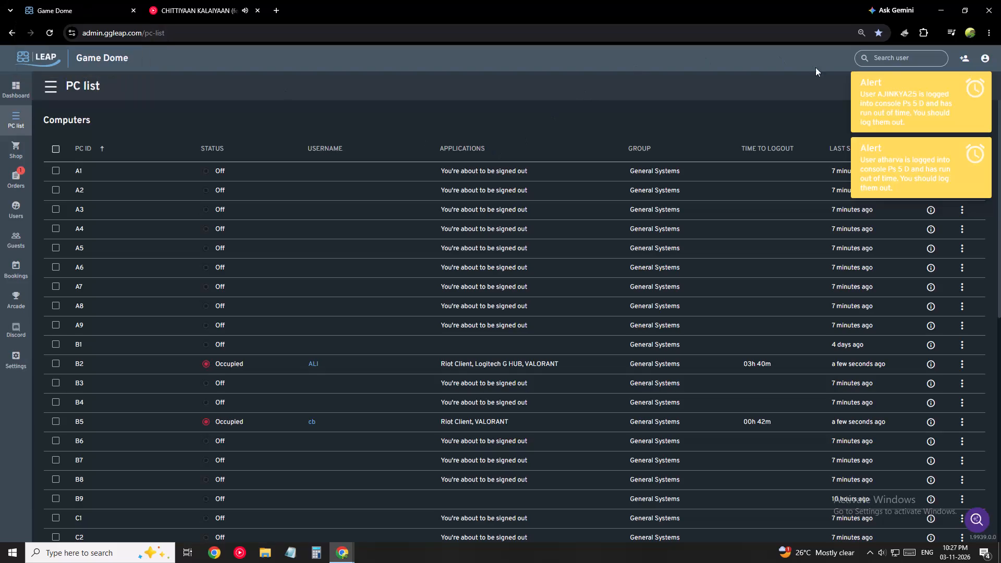
Dismiss the two alerts about users who have run out of time on console Ps 5 D.
click(878, 180)
click(906, 101)
In the Consoles list, log the two out-of-time users out of console Ps 5 D.
scroll(906, 101, down, 4)
scroll(876, 170, down, 10)
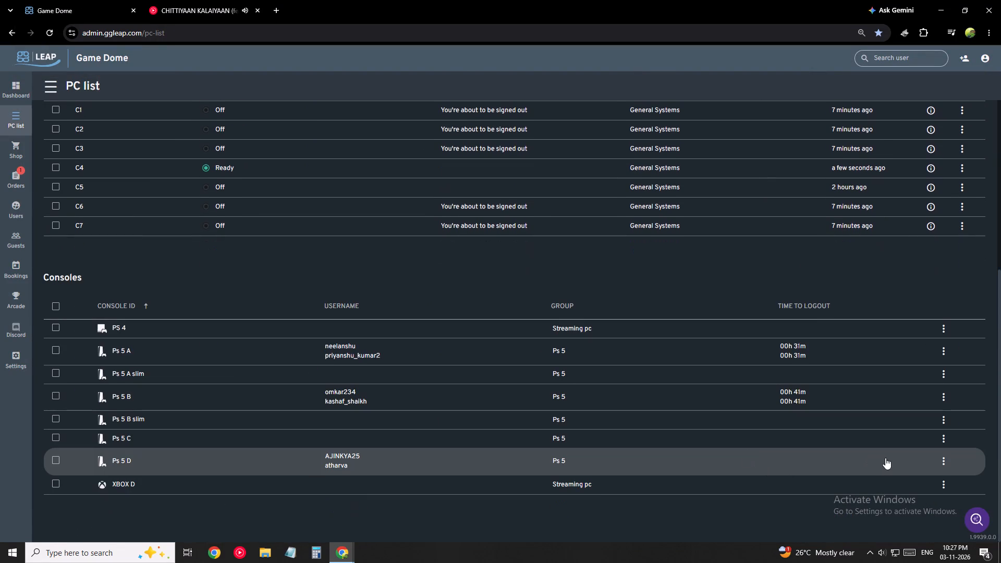
click(943, 461)
click(947, 402)
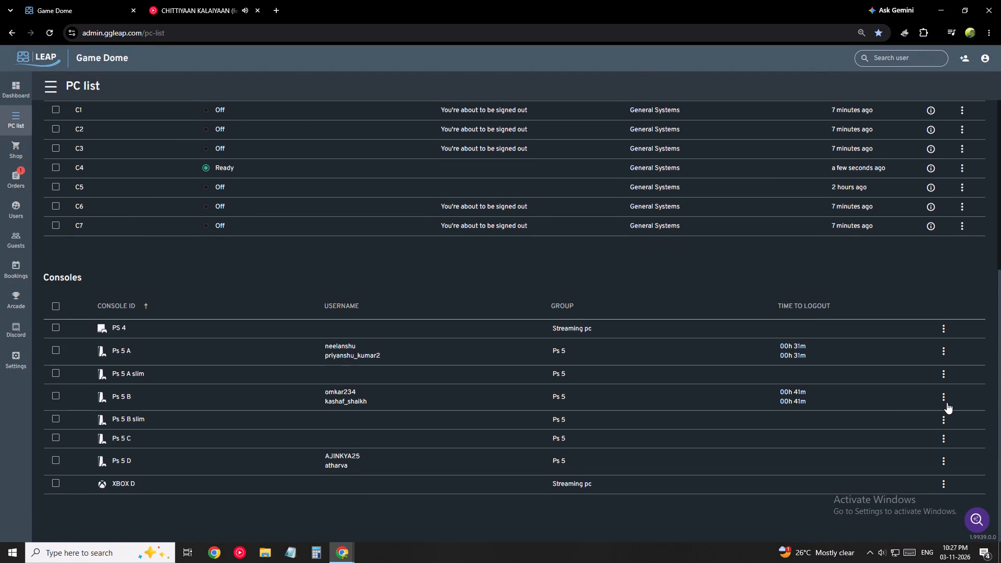
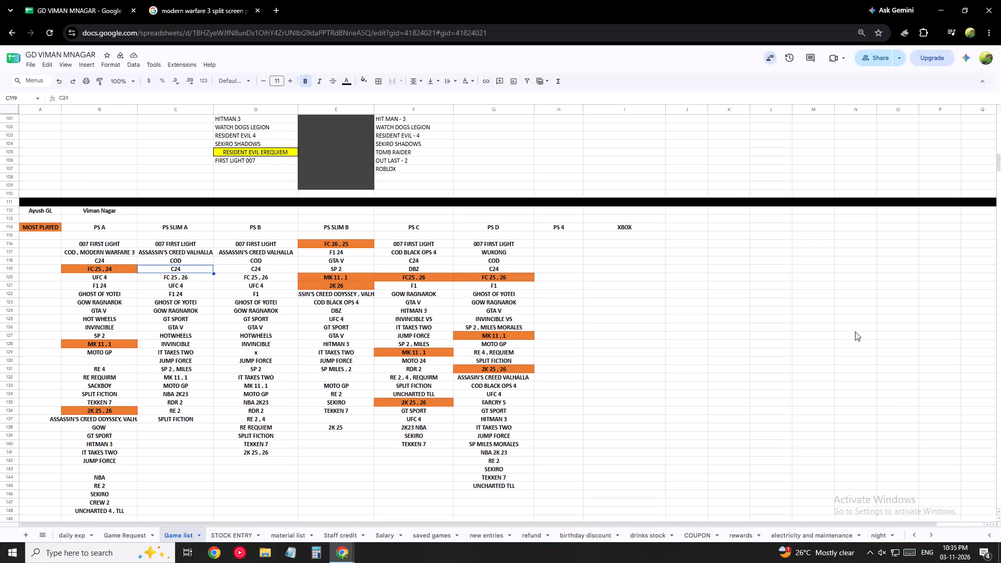
In the daily exp sheet, enter 10, 20, 20 and 14 as scratch values below the 11/03/26 cash count and sum them.
click(75, 537)
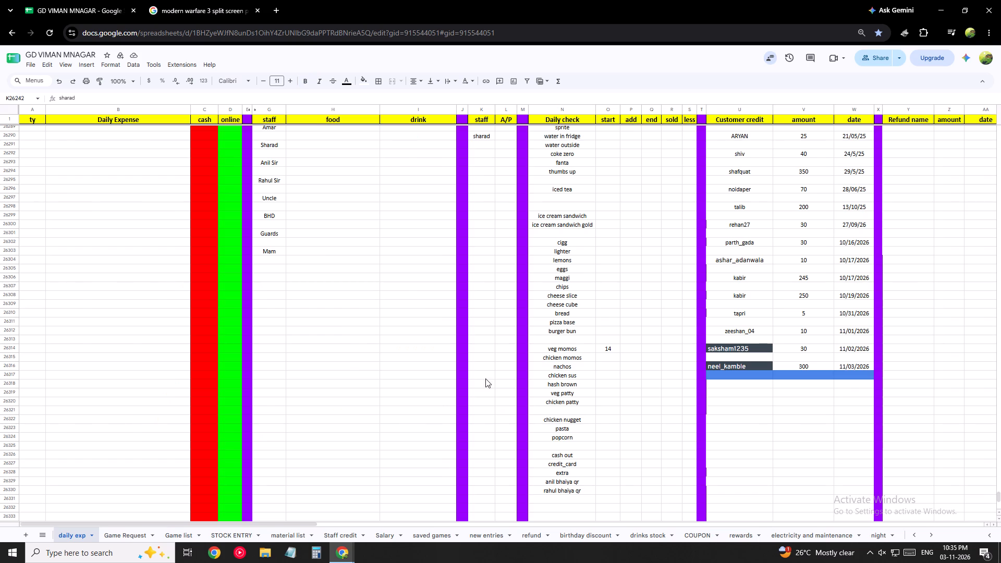
scroll(576, 364, up, 7)
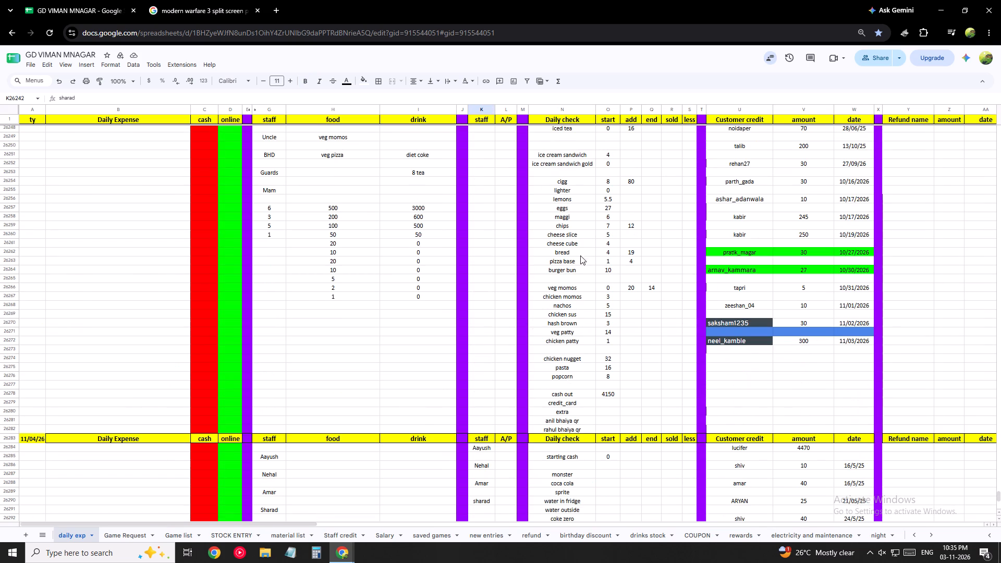
click(633, 227)
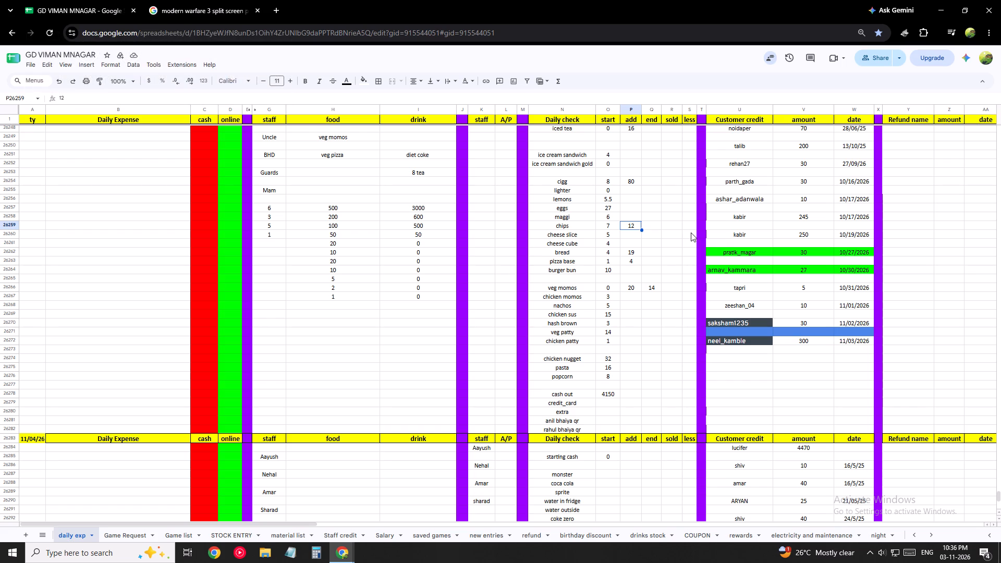
click(379, 350)
text(10)
click(339, 361)
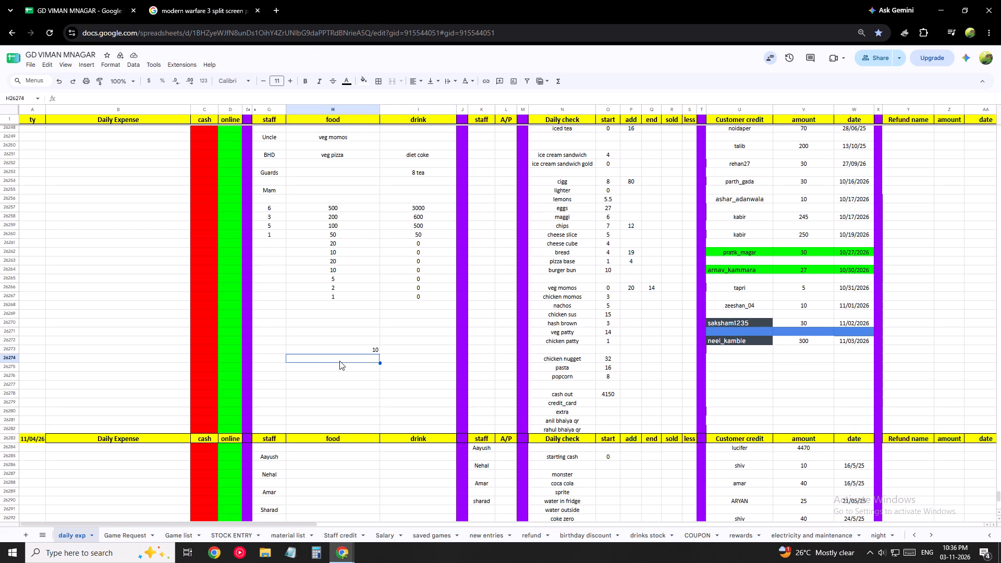
text(20)
key(Return)
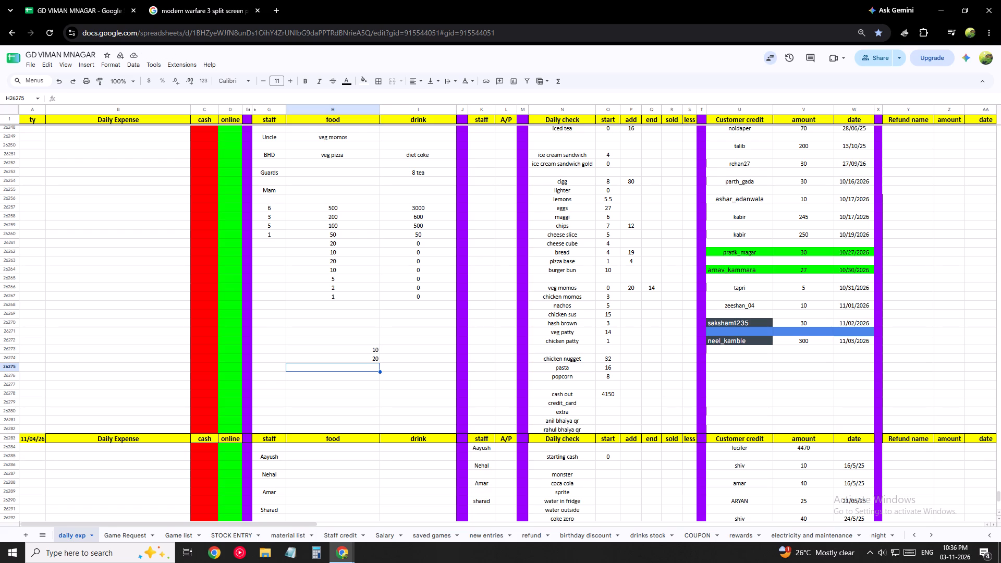
text(20)
key(Return)
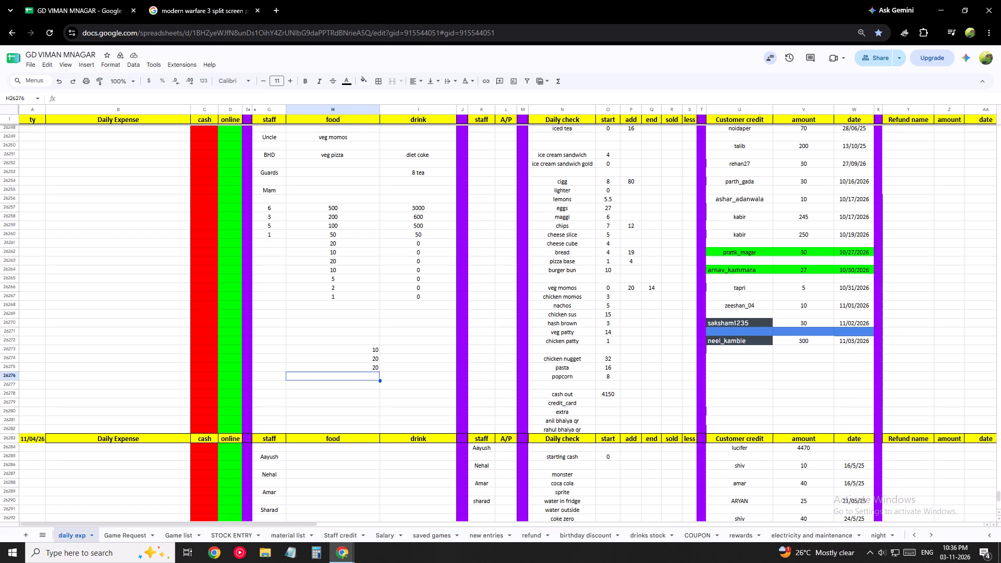
text(14)
key(Return)
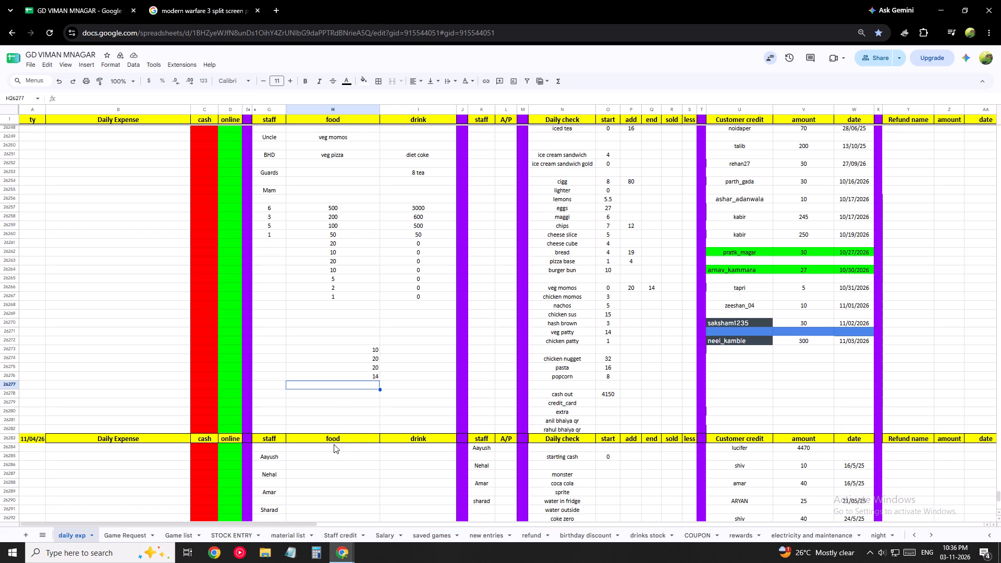
drag(375, 403, 368, 344)
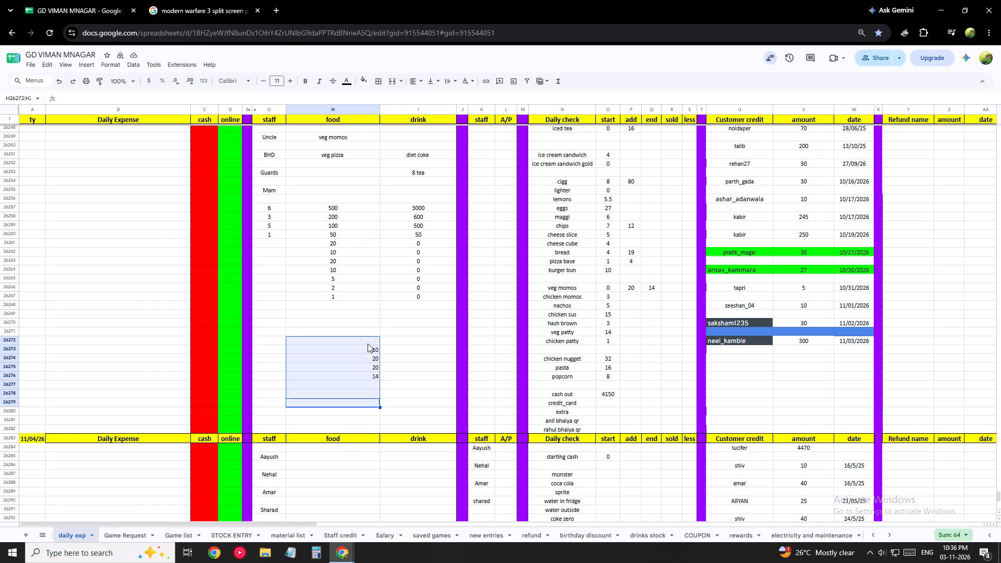
Record 64 as the end count for cigg in the 11/03/26 daily check.
click(646, 176)
click(652, 183)
text(64)
key(Return)
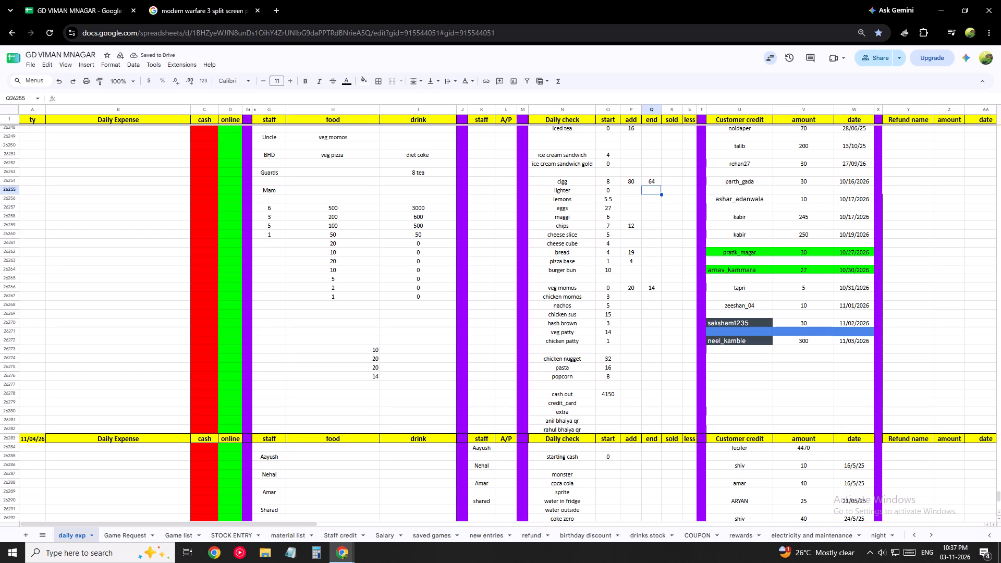
In the 11/03/26 daily check, record added stock of 10 for cheese slice and 8 for cheese cube.
scroll(391, 280, up, 4)
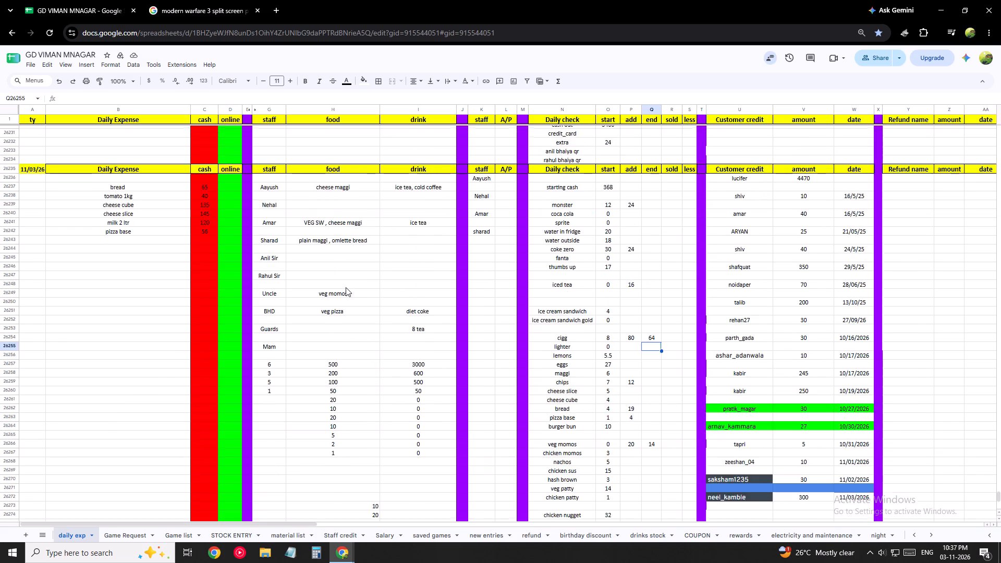
scroll(614, 356, down, 1)
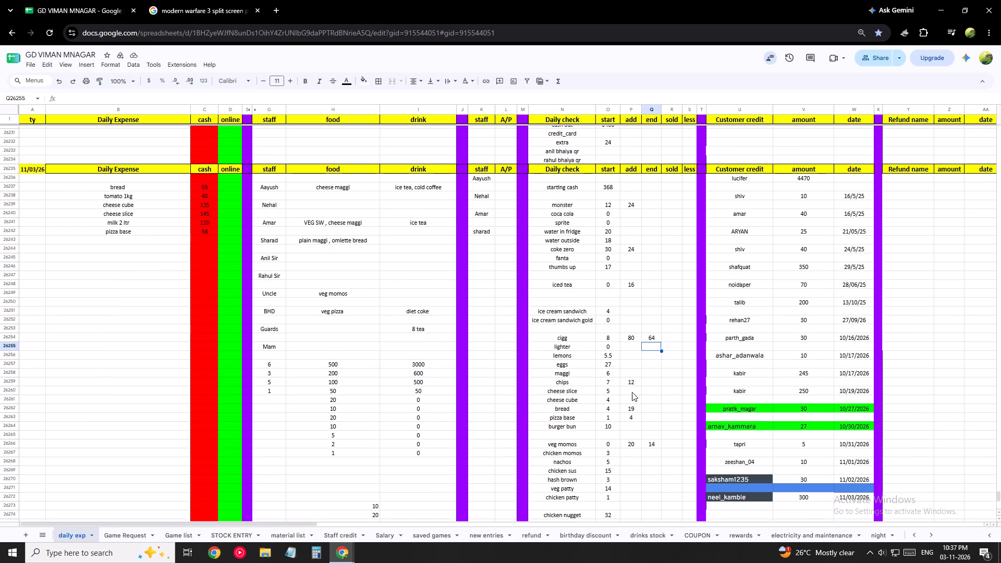
click(632, 392)
text(10)
key(Return)
key(8)
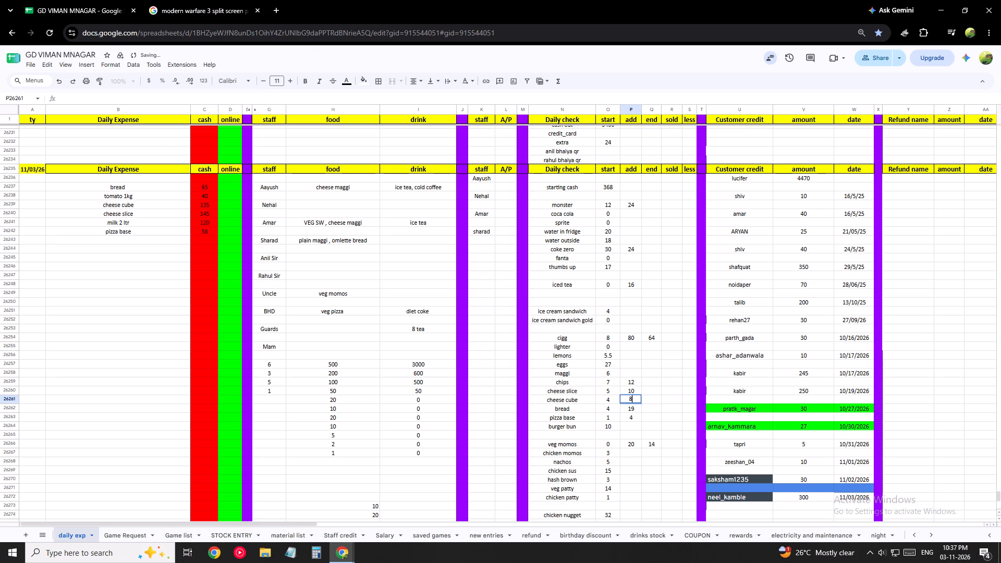
key(Return)
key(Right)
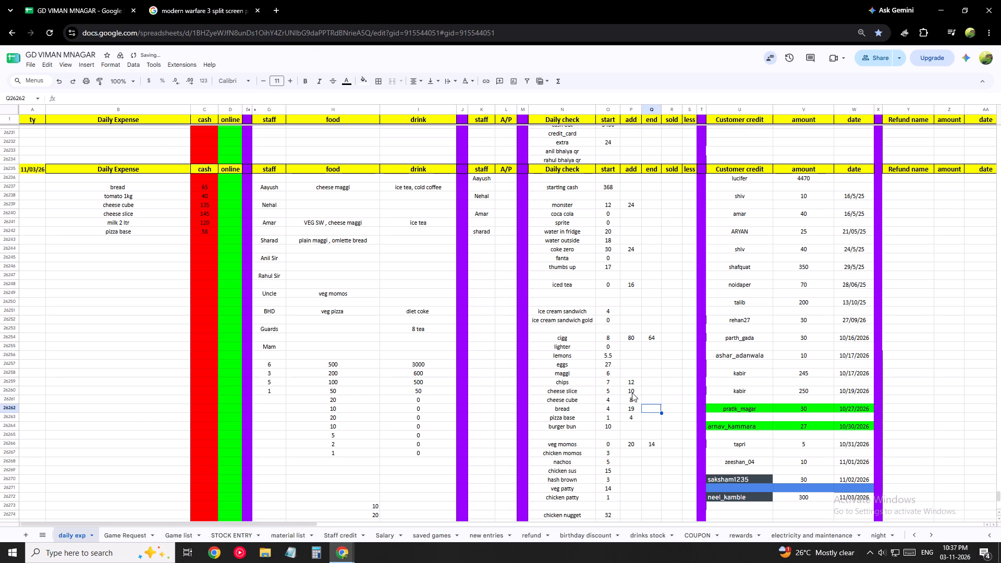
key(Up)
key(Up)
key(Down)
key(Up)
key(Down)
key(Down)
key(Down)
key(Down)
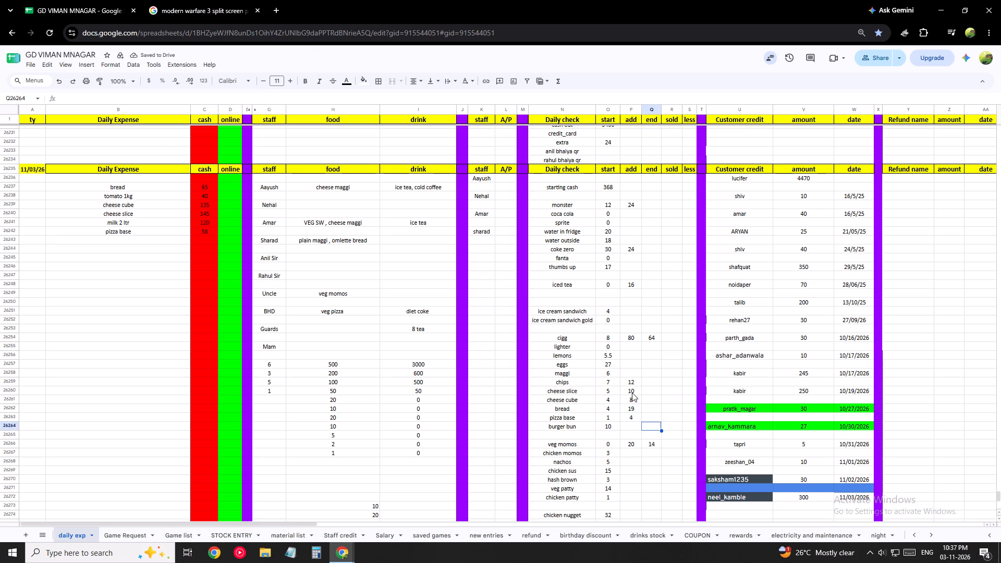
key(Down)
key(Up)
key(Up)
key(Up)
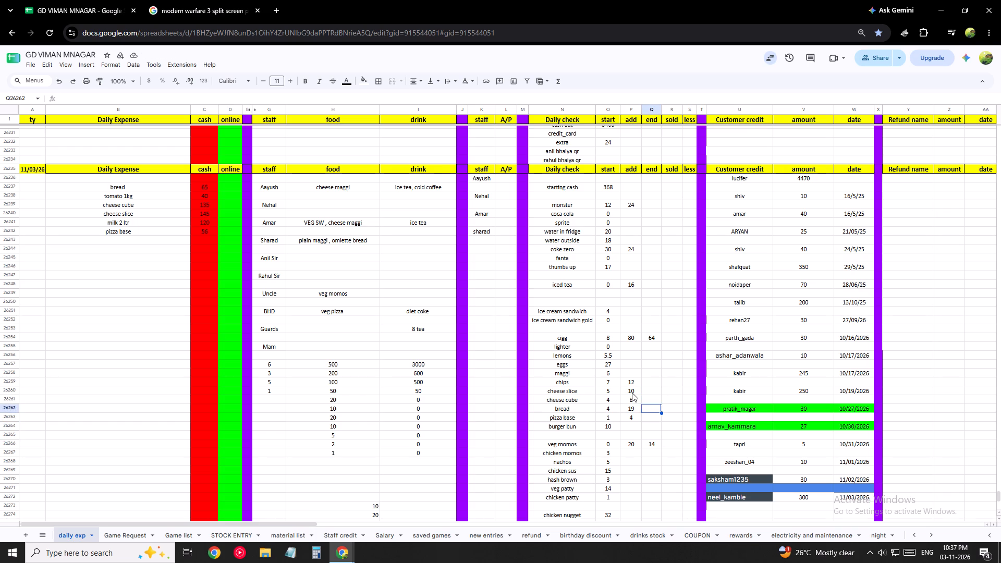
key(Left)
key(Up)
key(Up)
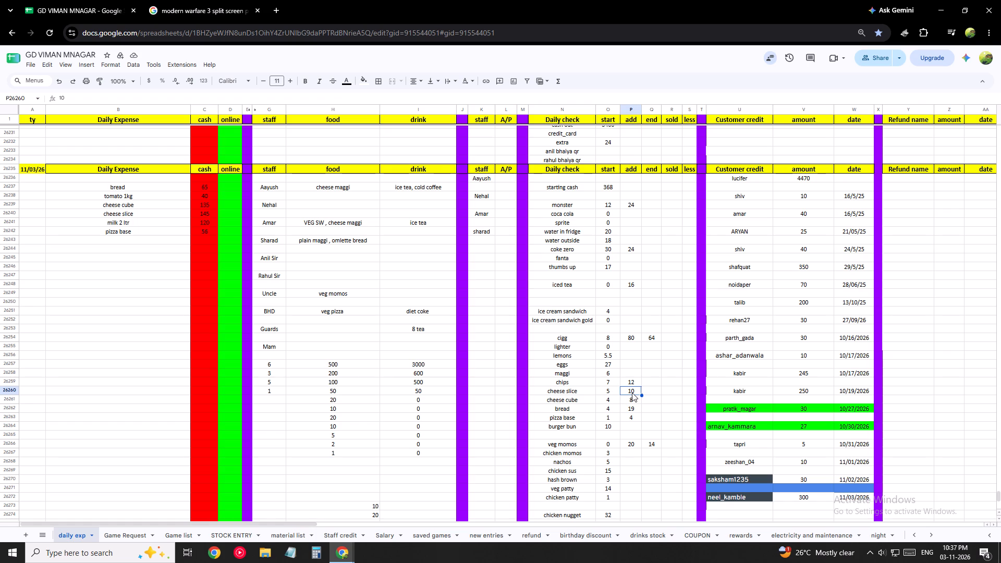
Add the expense "ice tea powder x 3" with 660 in cash to the 11/03/26 daily expenses, below pizza base.
scroll(628, 383, up, 1)
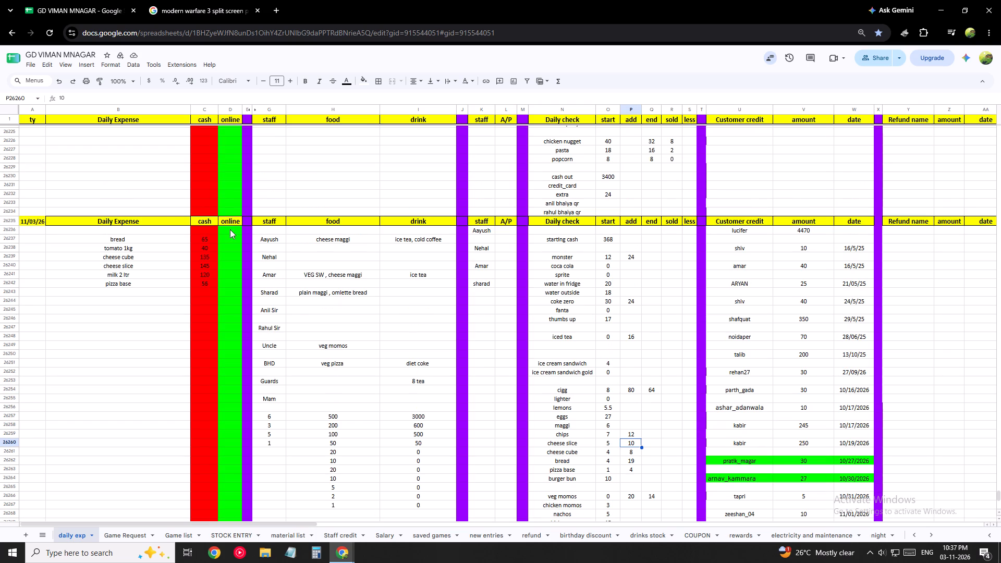
click(141, 293)
text(ice tea powder)
key(space)
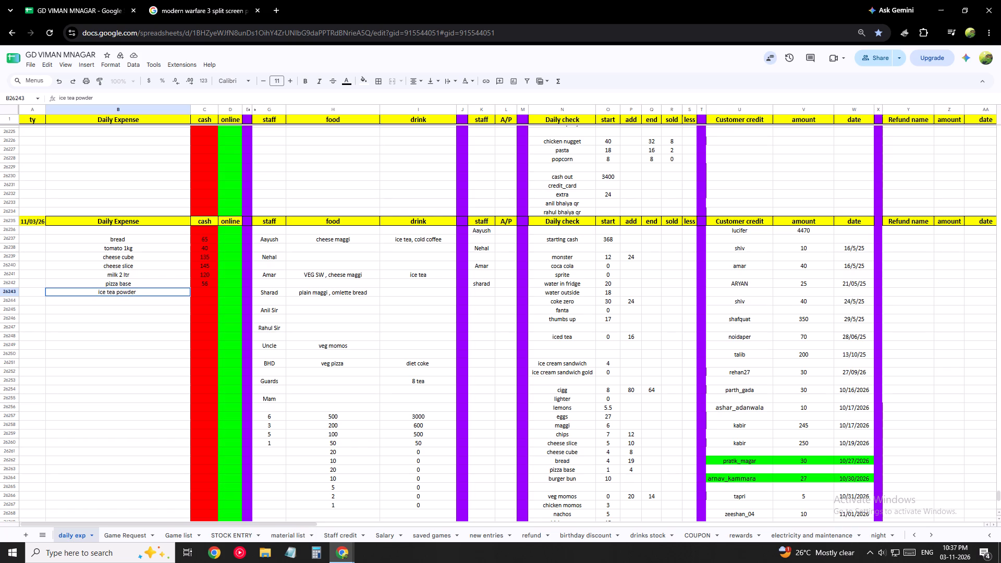
text(x 3)
key(space)
key(Return)
key(Right)
key(Up)
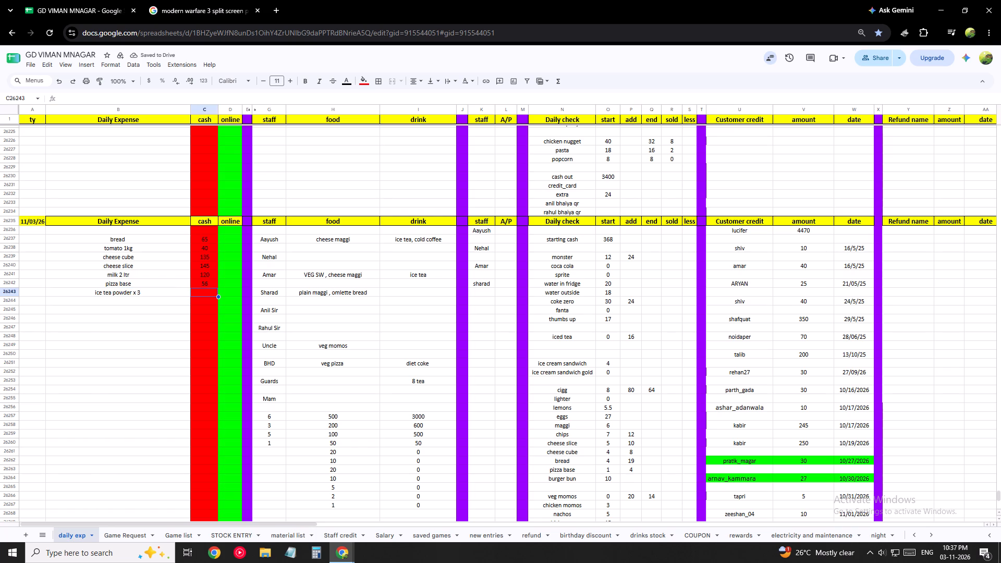
text(660)
key(Return)
key(Left)
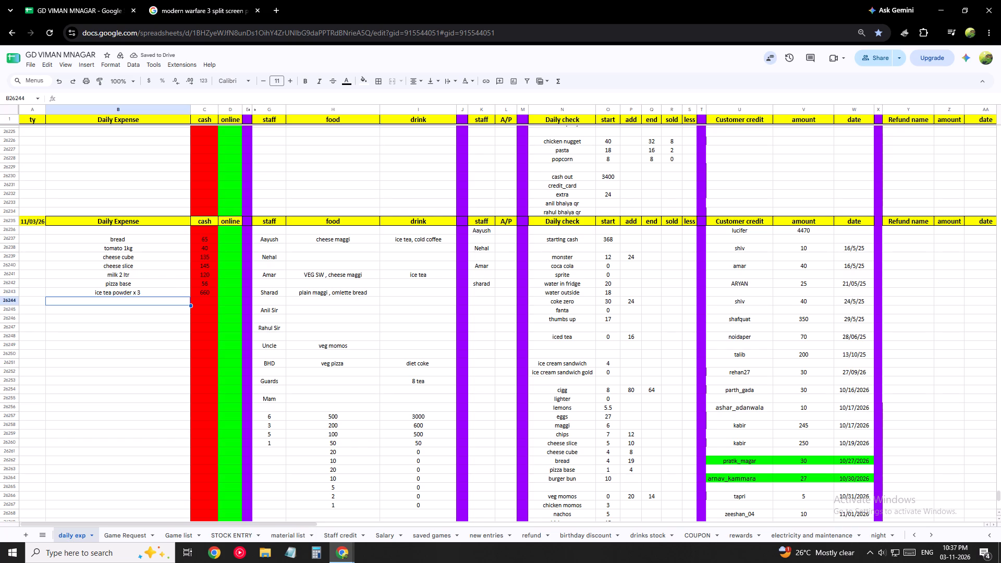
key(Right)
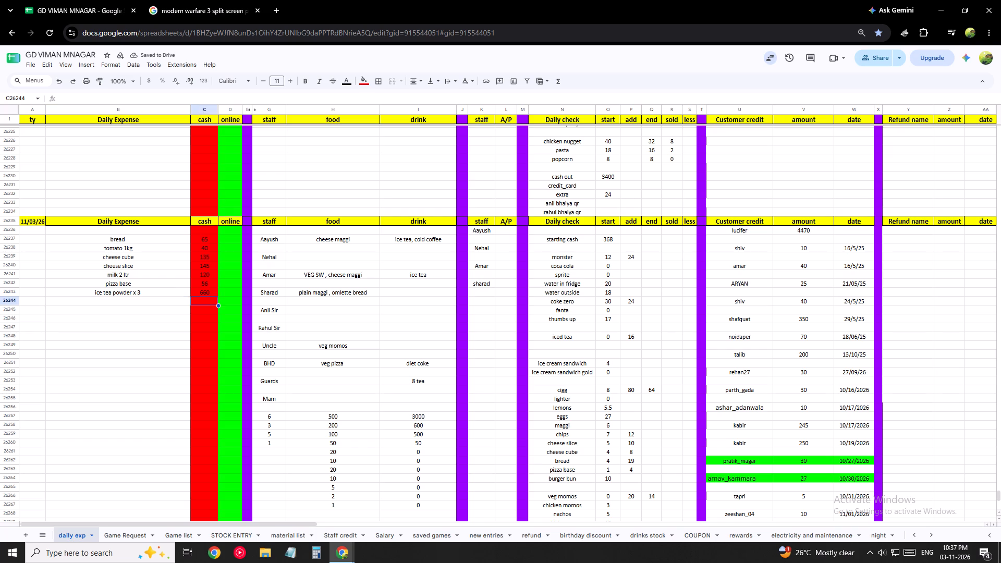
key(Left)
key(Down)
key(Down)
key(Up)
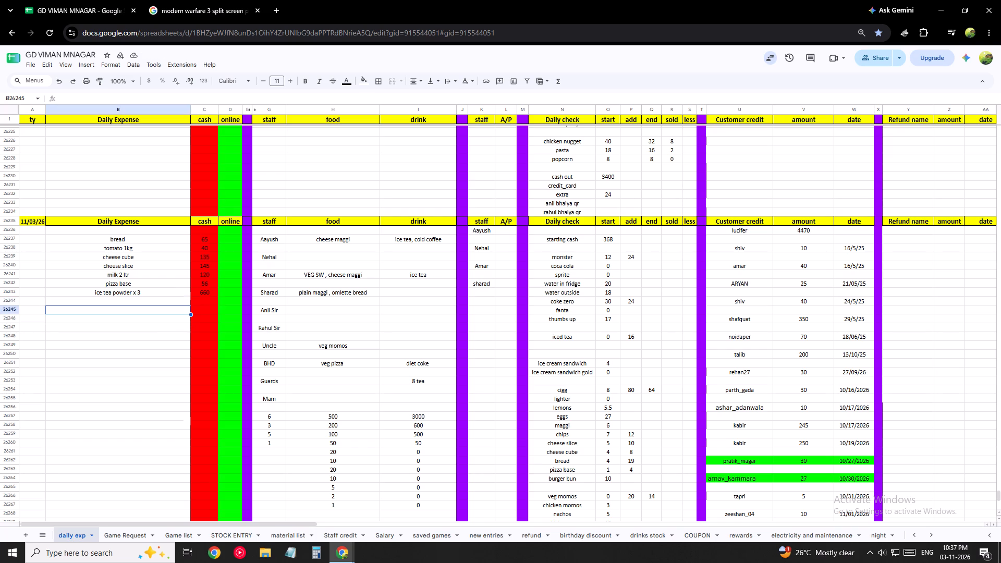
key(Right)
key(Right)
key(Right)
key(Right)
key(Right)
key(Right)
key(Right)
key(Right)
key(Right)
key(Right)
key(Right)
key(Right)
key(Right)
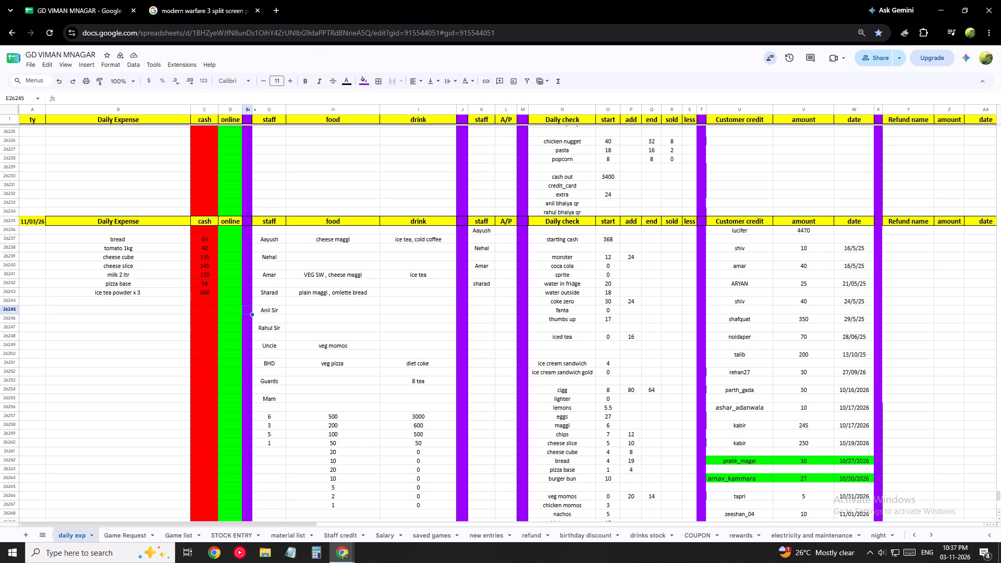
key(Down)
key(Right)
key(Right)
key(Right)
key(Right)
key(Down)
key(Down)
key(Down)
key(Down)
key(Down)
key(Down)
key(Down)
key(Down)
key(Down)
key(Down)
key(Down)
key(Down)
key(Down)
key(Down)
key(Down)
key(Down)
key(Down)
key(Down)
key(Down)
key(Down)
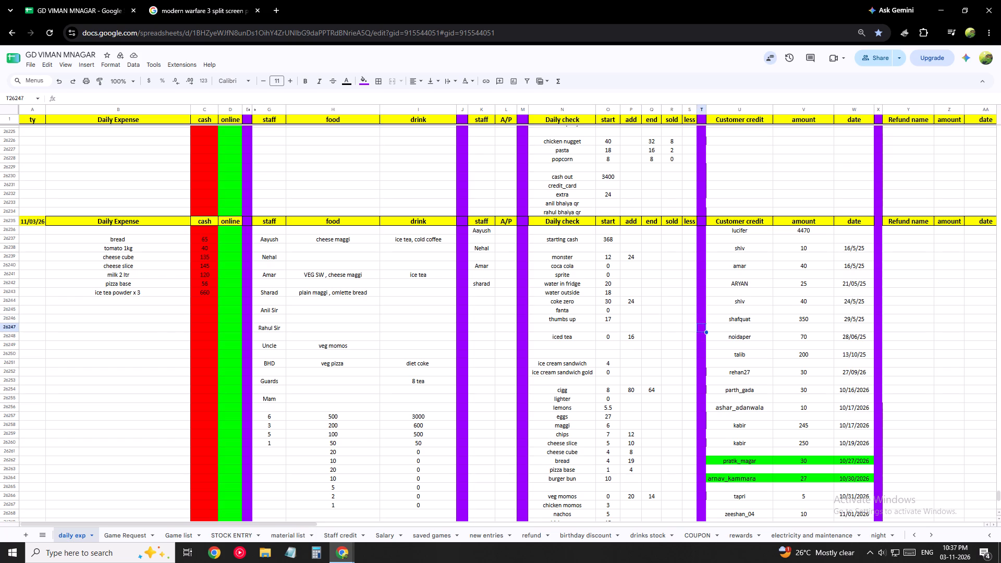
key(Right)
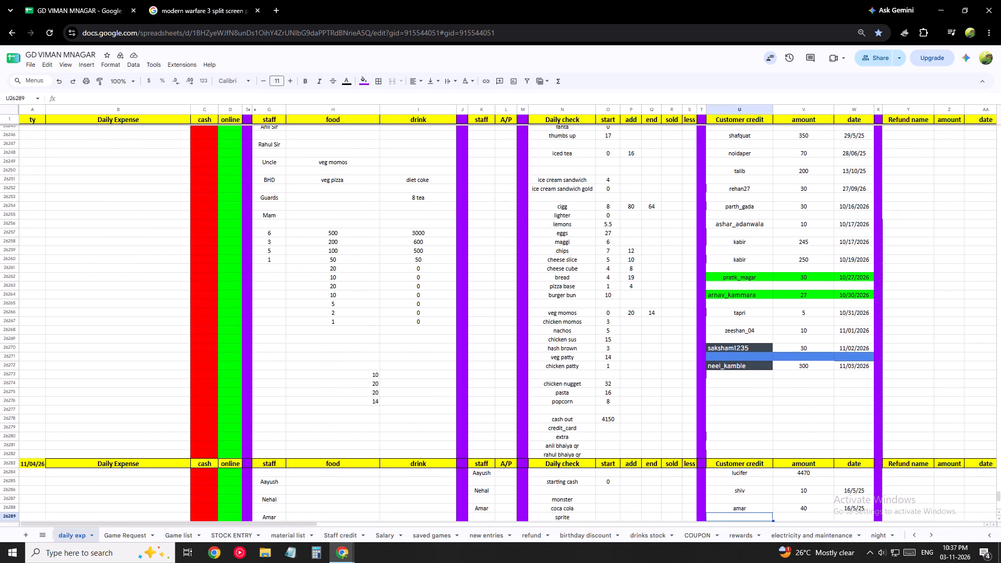
Clear the four scratch values 10, 20, 20 and 14 below the 11/03/26 cash count in the food column.
key(Up)
key(Up)
key(Left)
key(Up)
key(Up)
key(Up)
key(Up)
key(Up)
key(Up)
key(Up)
key(Up)
key(Up)
key(Left)
key(Left)
key(Left)
key(Left)
key(Left)
key(Left)
key(Left)
key(Left)
key(Left)
key(Left)
key(Left)
key(Left)
key(Left)
key(Left)
key(Left)
key(Left)
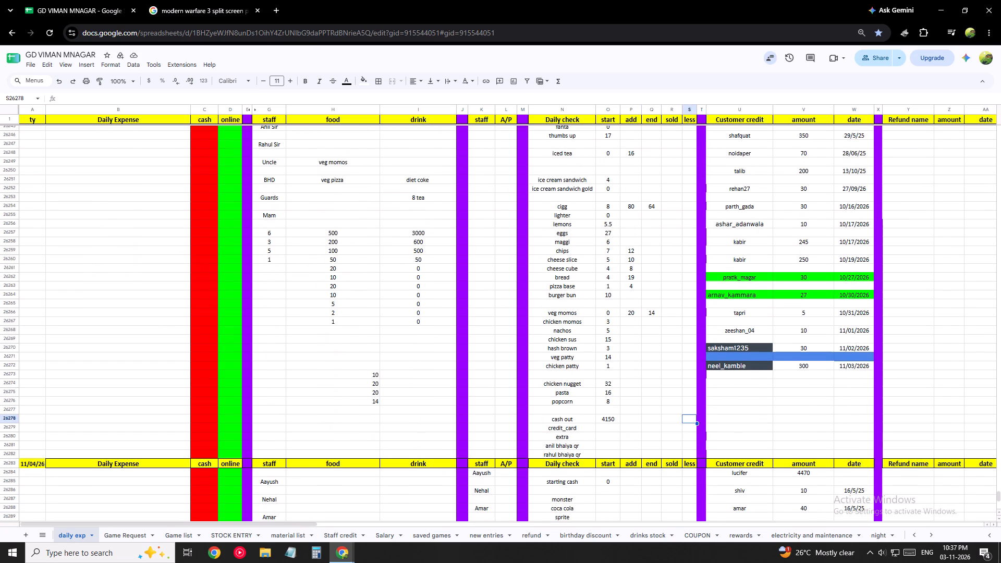
key(Right)
key(Right)
key(Right)
key(Right)
key(Right)
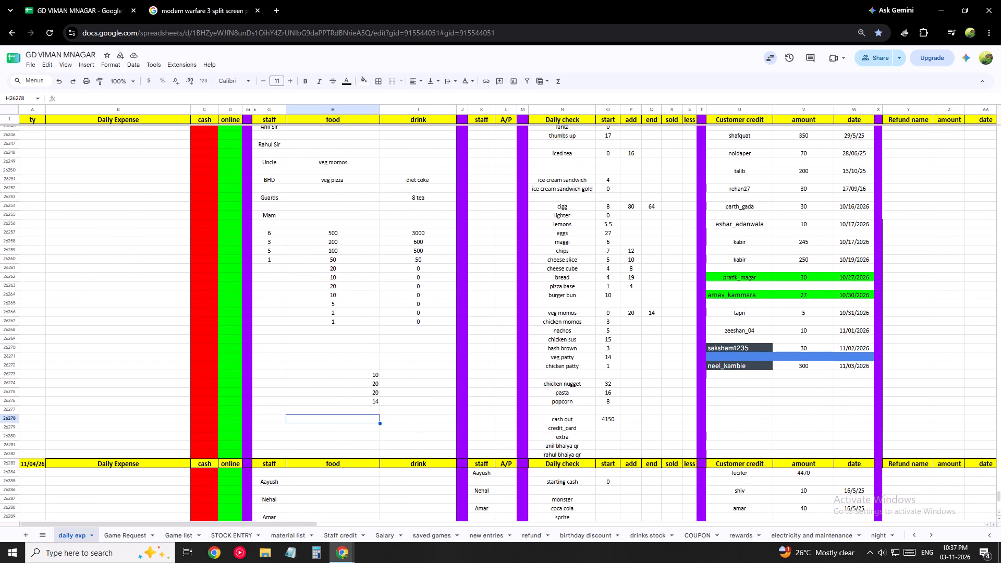
key(Up)
key(Left)
key(Up)
key(Delete)
key(Up)
key(Delete)
key(Up)
key(Delete)
key(Up)
key(Delete)
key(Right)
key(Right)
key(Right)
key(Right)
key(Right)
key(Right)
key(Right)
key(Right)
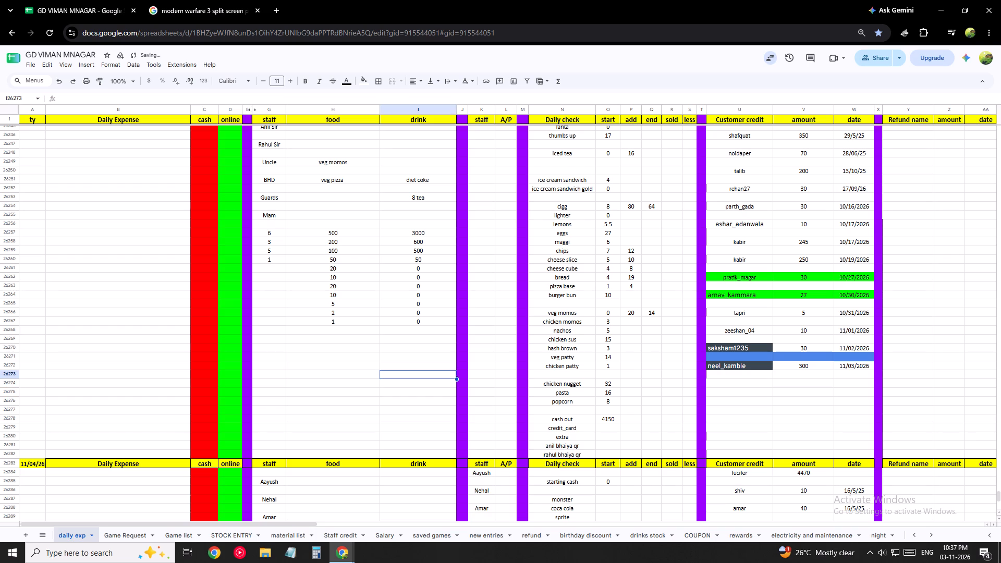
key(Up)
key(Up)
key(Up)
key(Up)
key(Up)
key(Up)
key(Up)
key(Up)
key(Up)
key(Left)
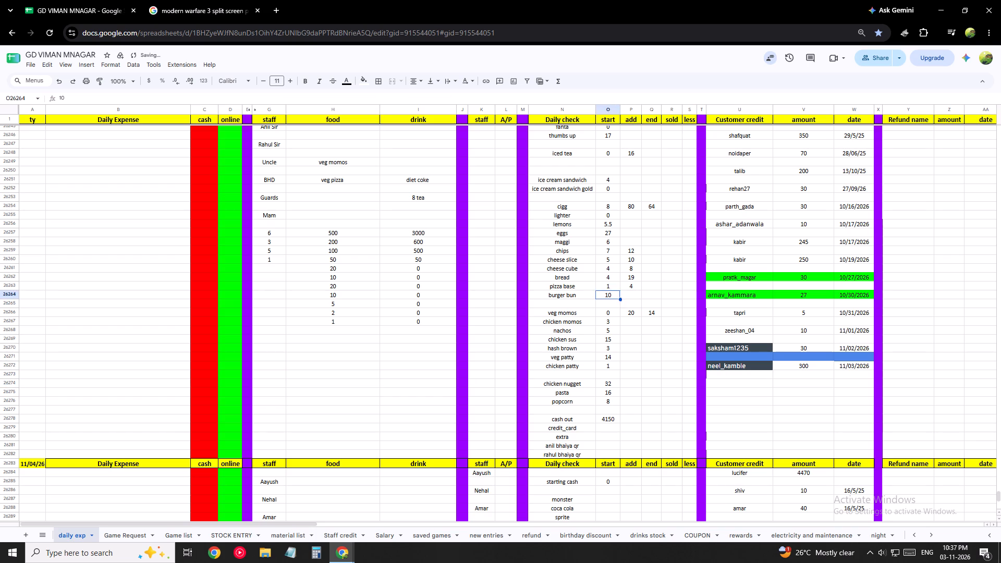
Review the 11/03/26 daily expense list and the drink rows of the daily check.
key(Left)
key(Left)
key(Left)
key(Left)
key(Left)
key(Left)
key(Right)
key(Left)
key(Left)
key(Left)
key(Left)
key(Left)
key(Left)
key(Left)
key(Left)
key(Left)
key(Left)
key(Up)
key(Up)
key(Up)
key(Up)
key(Up)
key(Up)
key(Up)
key(Up)
key(Up)
key(Up)
key(Up)
key(Up)
key(Up)
key(Up)
key(Up)
key(Up)
key(Up)
key(Up)
key(Up)
key(Up)
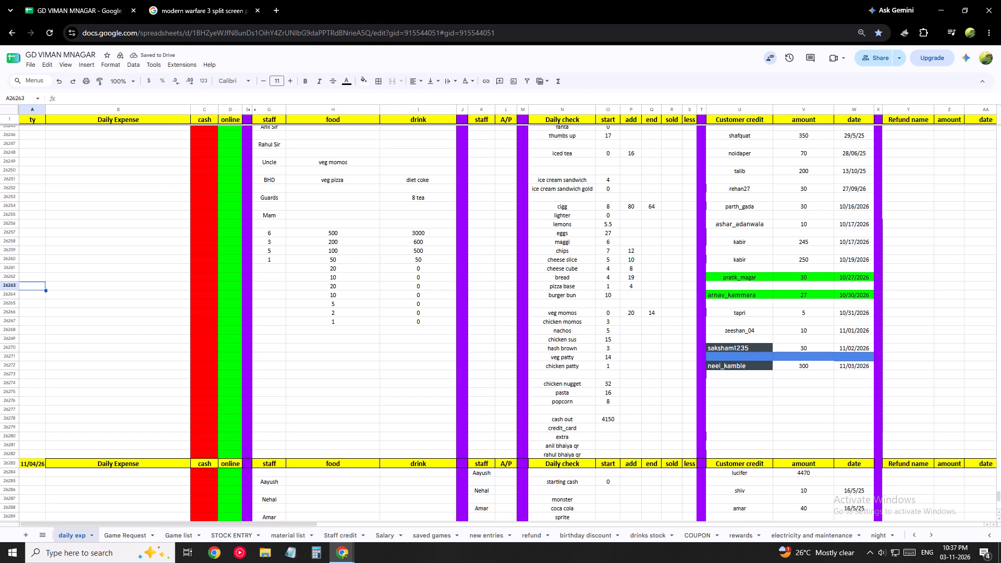
key(Right)
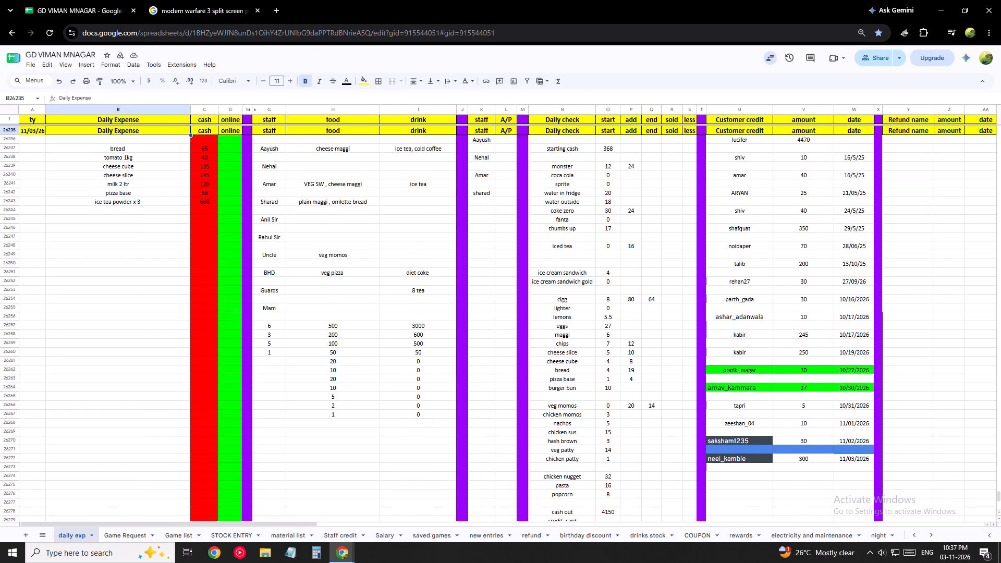
key(Right)
key(Right)
key(Right)
key(Right)
key(Right)
key(Right)
key(Right)
key(Right)
key(Right)
key(Down)
key(Down)
key(Down)
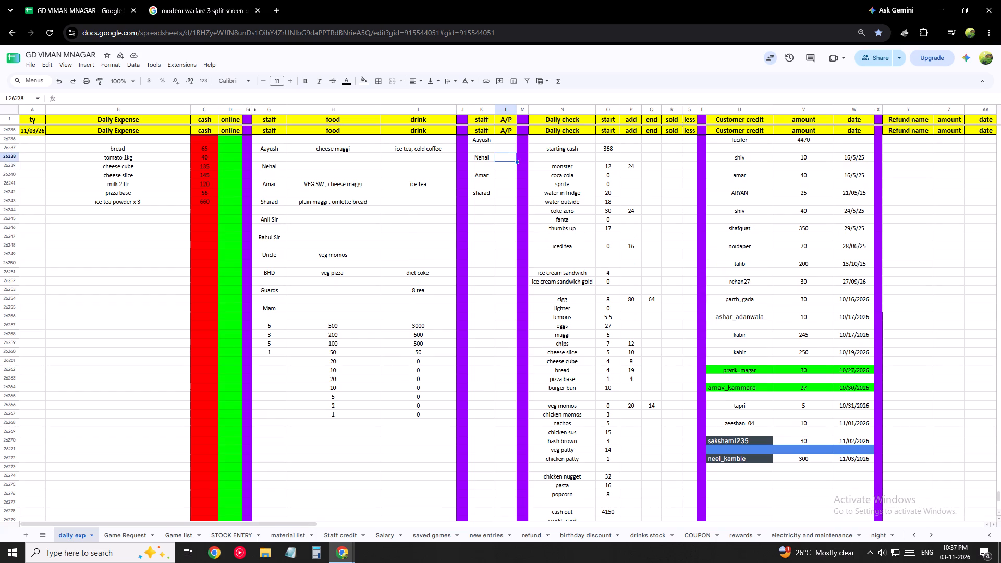
key(Down)
key(Down)
key(Down)
key(Right)
key(Right)
key(Right)
key(Right)
key(Down)
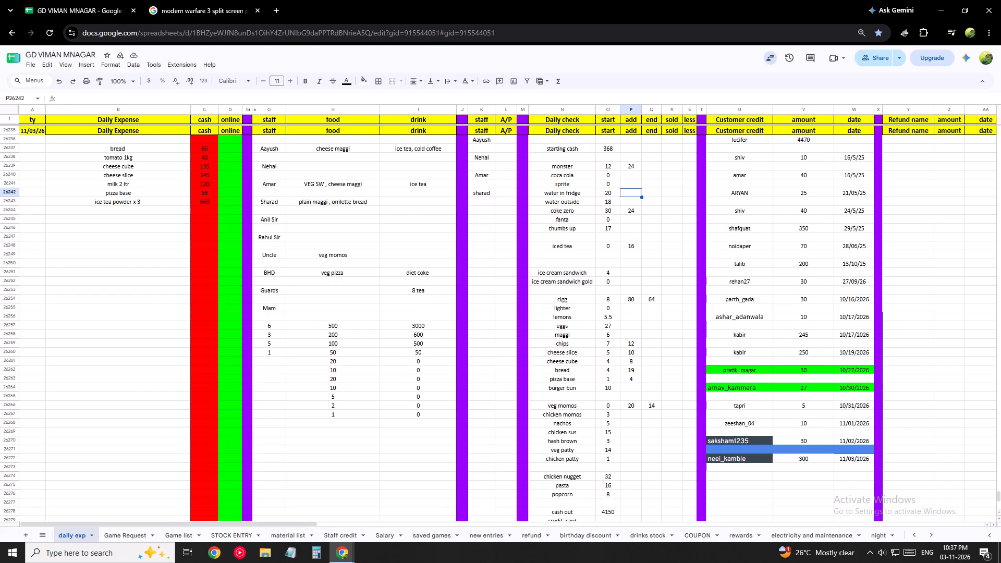
key(Down)
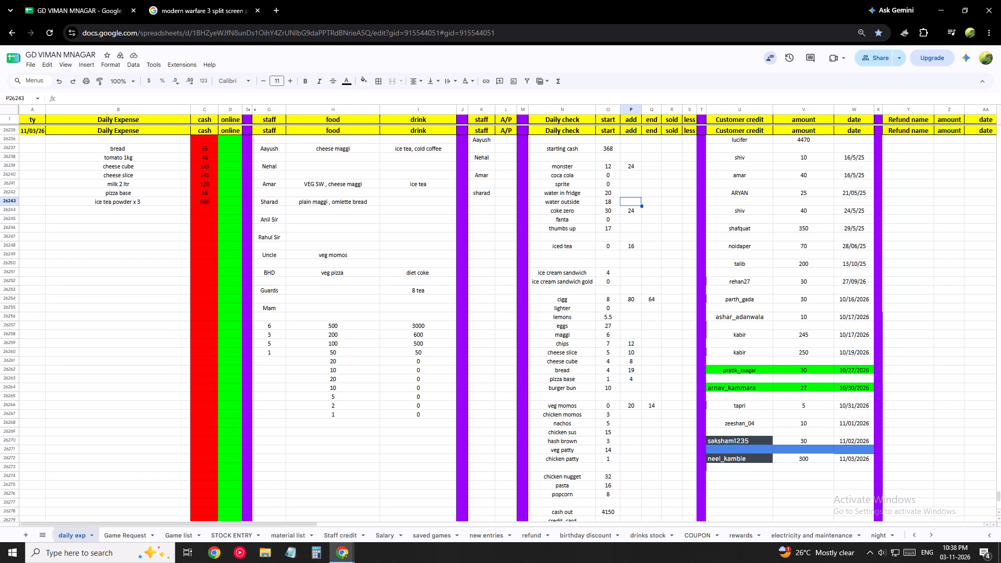
In the 11/03/26 daily check, record end counts of 31 for monster, 0 for coca cola and 0 for sprite.
key(Right)
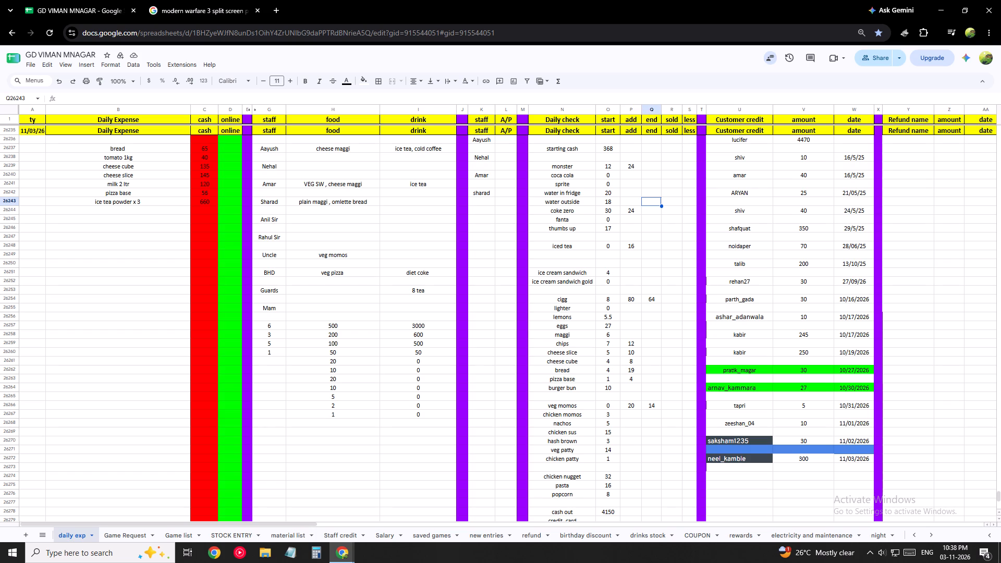
key(Down)
key(Up)
key(Up)
key(Up)
key(Up)
key(Up)
key(Up)
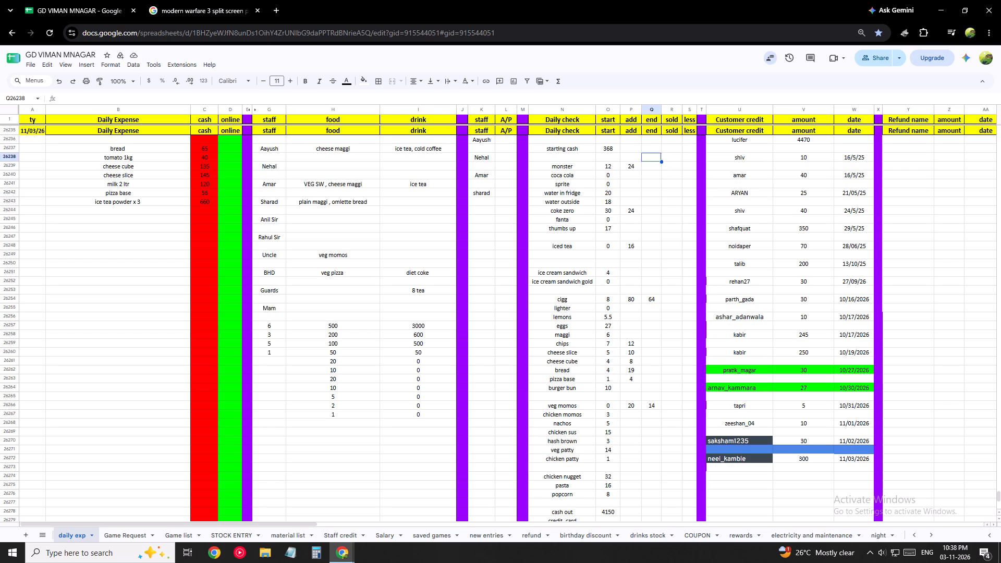
key(Up)
key(Down)
key(Down)
text(31)
key(Return)
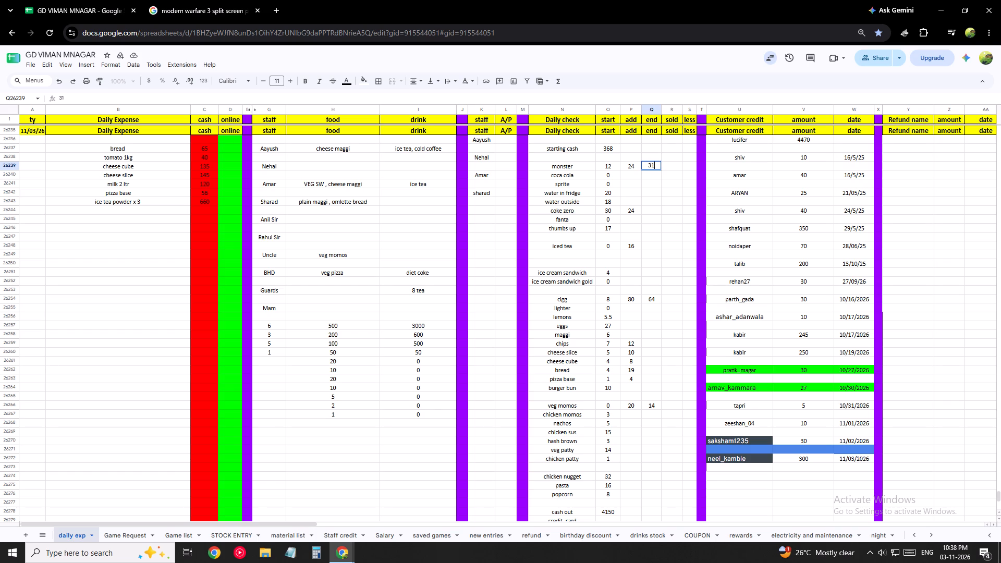
key(0)
key(Return)
key(0)
key(Return)
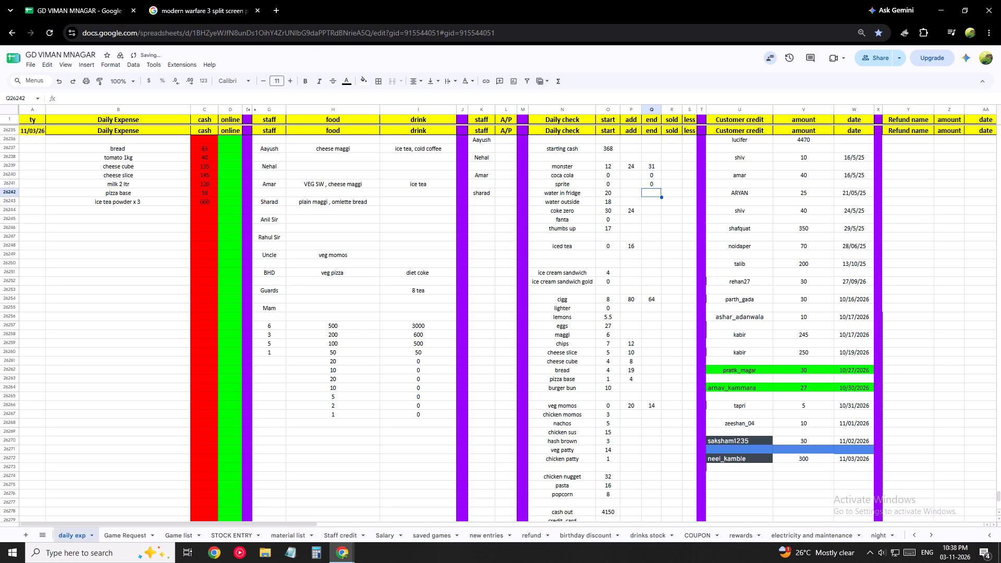
Record 11/03/26 end counts: water in fridge 4, water outside 14, coke zero 39, fanta 0 and thumbs up 10.
key(4)
key(Return)
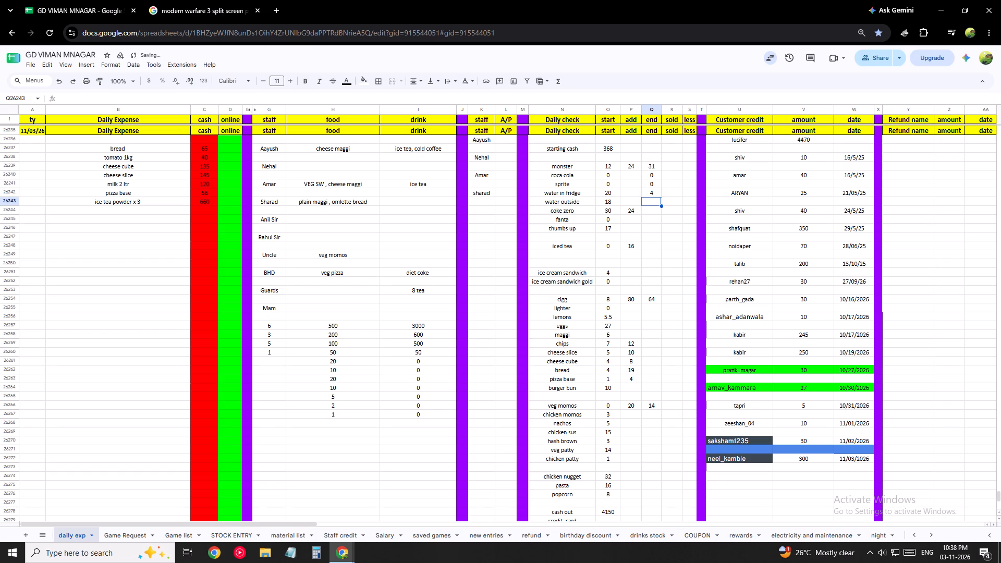
text(14)
key(Return)
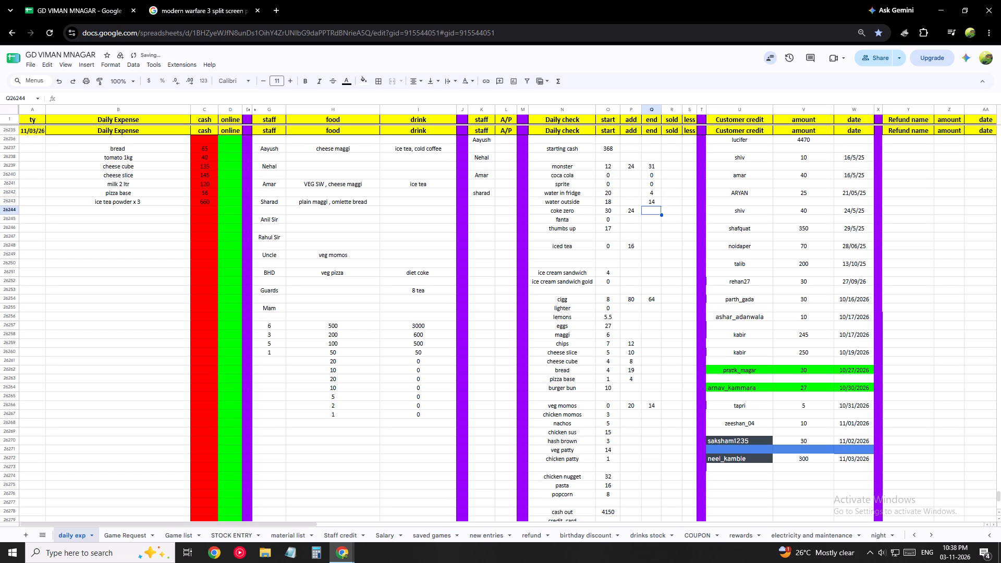
text(39)
key(Return)
key(0)
key(Return)
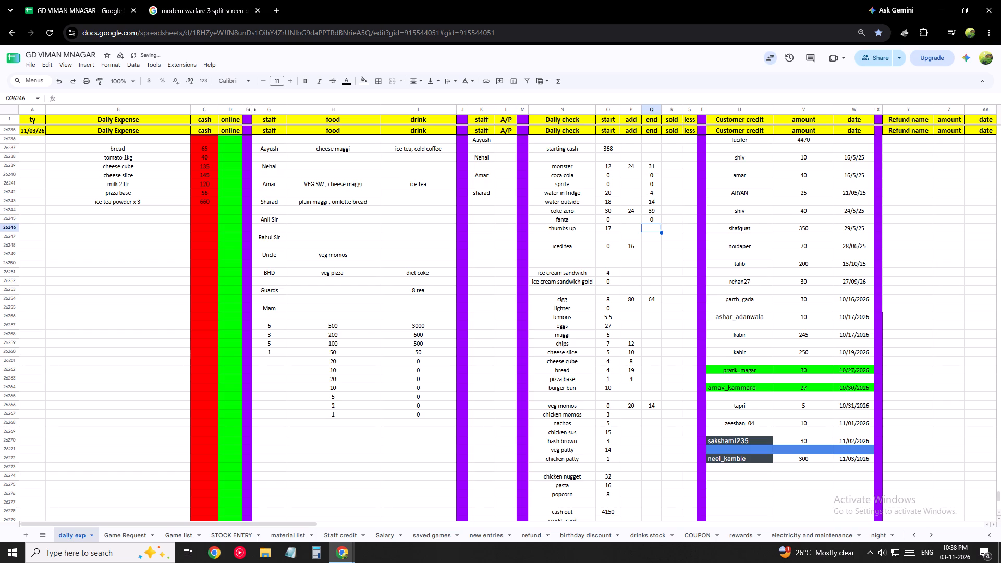
text(10)
key(Return)
Record 11/03/26 end counts of 12 for iced tea, 2 for ice cream sandwich and 0 for ice cream sandwich gold.
key(Down)
text(14)
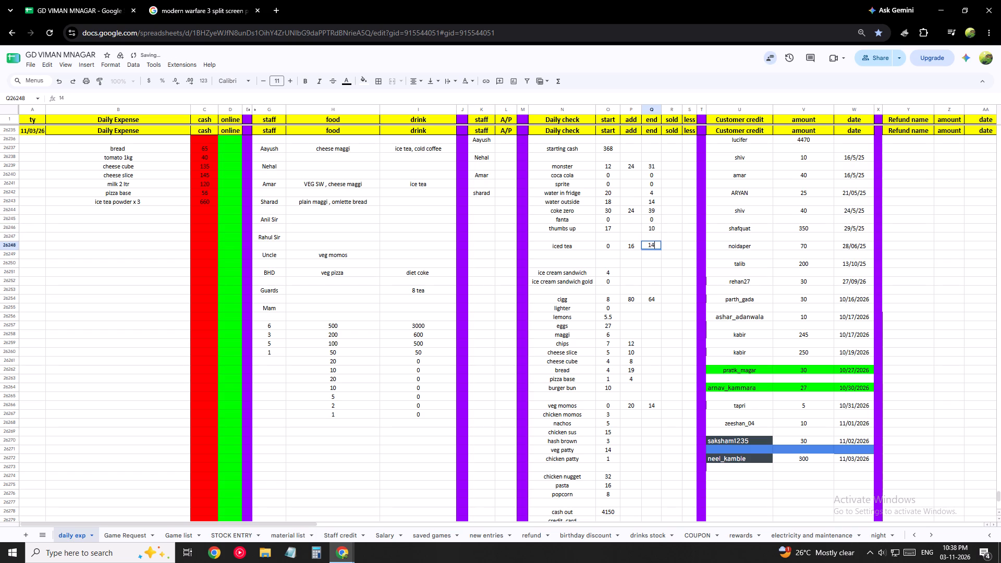
key(BackSpace)
key(2)
key(Return)
key(Down)
key(Down)
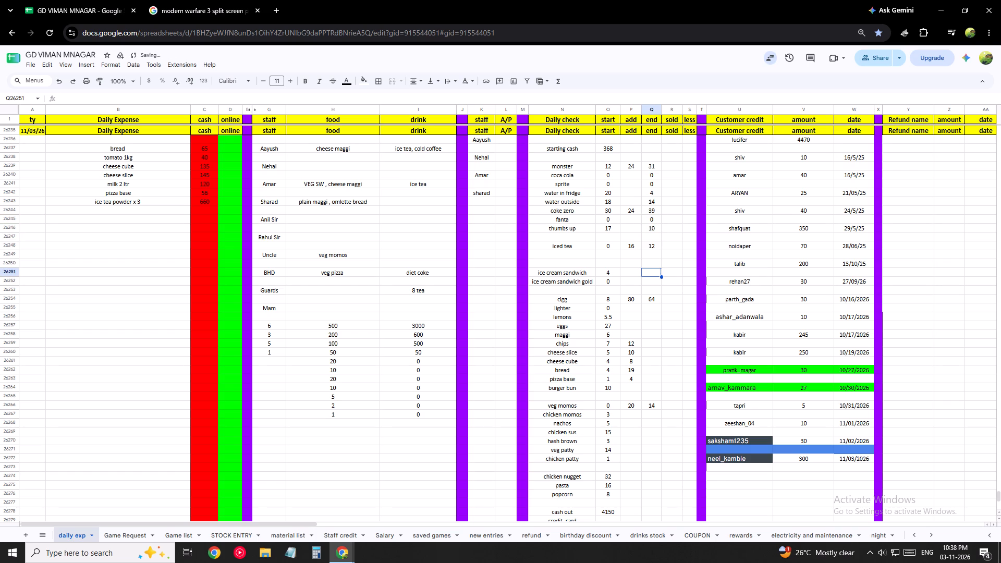
key(4)
key(Return)
key(Up)
key(2)
key(Return)
key(0)
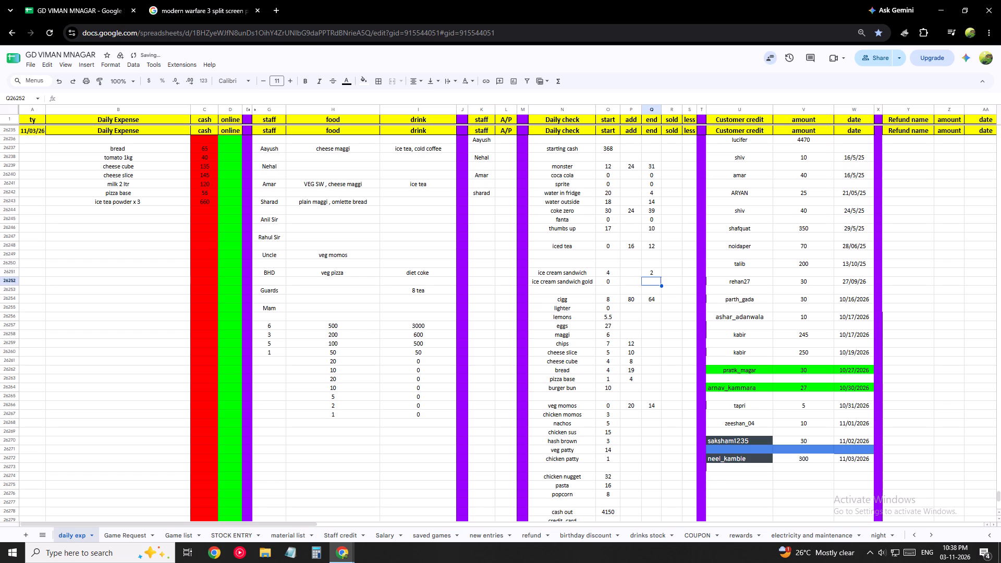
key(Return)
Record 11/03/26 end counts in the daily check: lighter 0, lemons 5.5, eggs 20 and maggi 0.
key(Down)
key(Down)
key(Down)
key(Up)
key(Down)
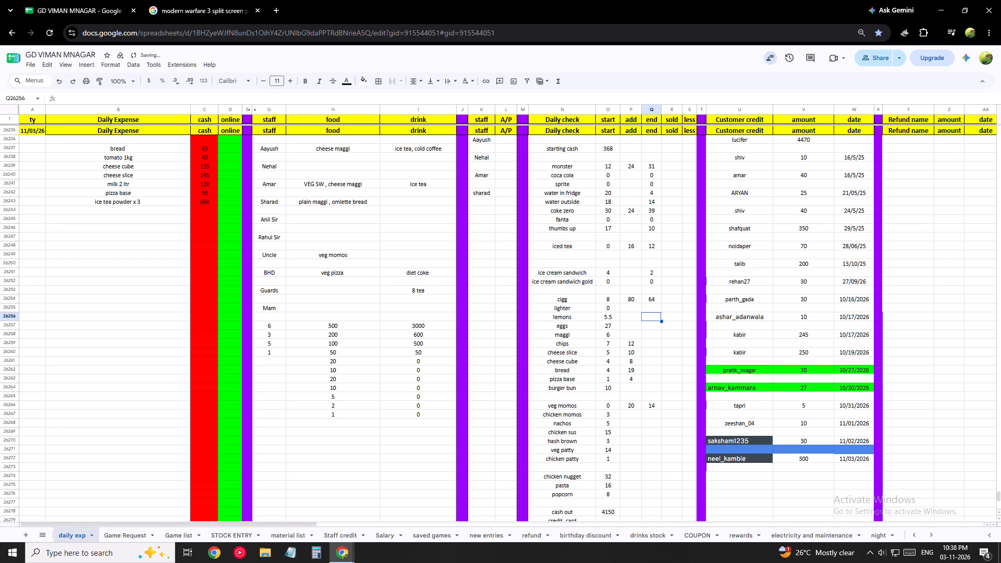
key(Up)
key(0)
key(Return)
text(5.5)
key(Return)
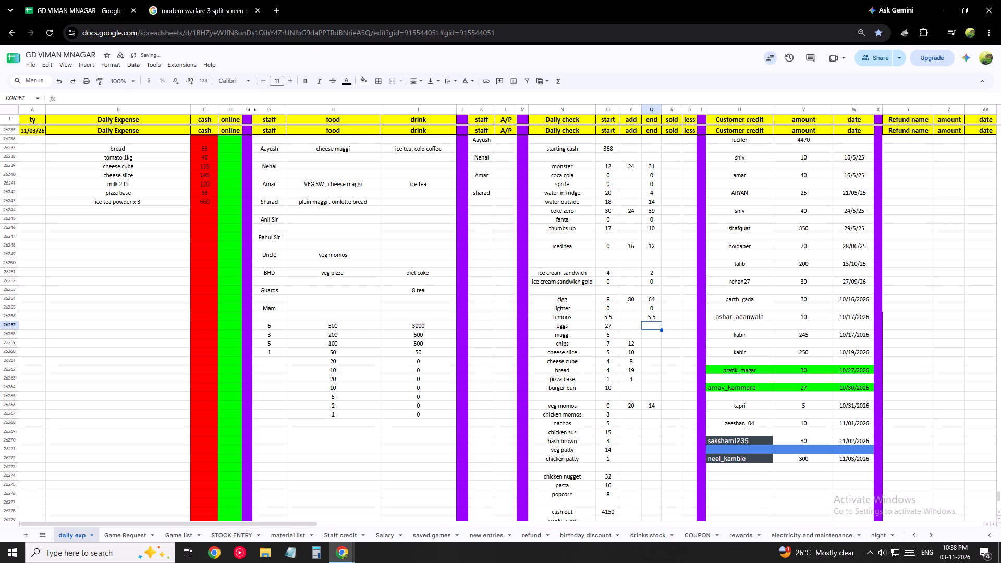
text(20)
key(Return)
key(0)
key(Return)
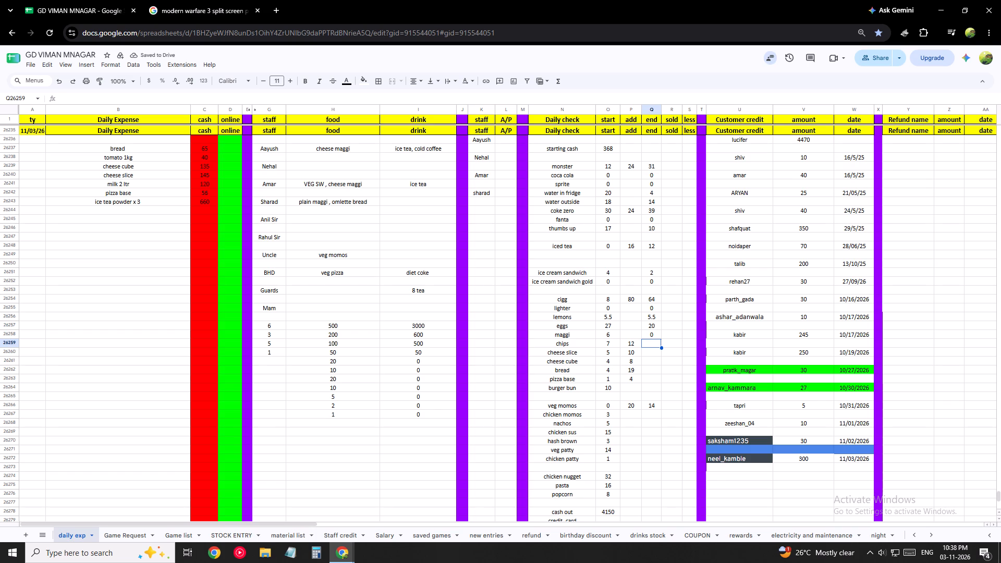
Record 11/03/26 end counts in the daily check: chips 17, cheese slice 10, cheese cube 6 and bread 13.
text(17)
key(Return)
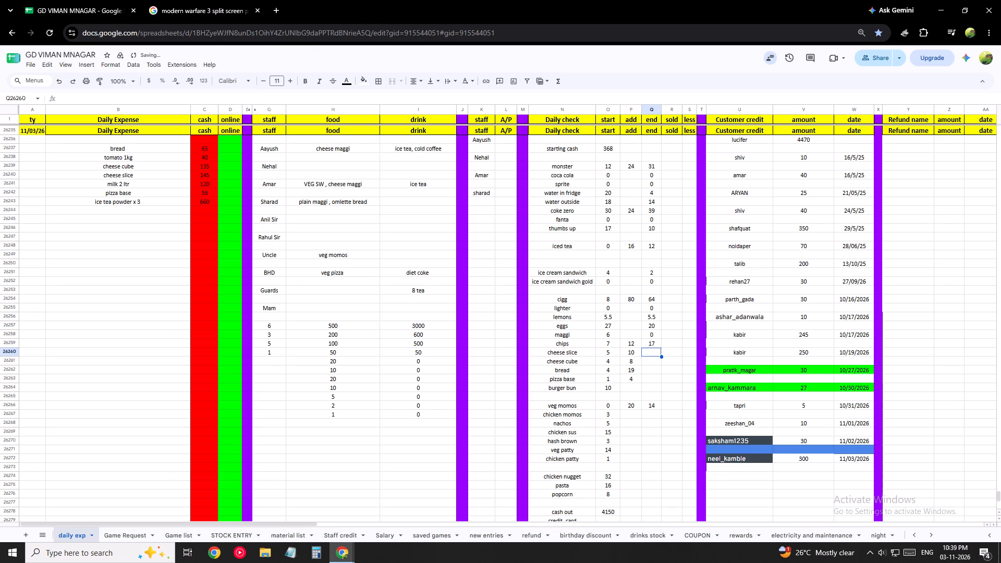
key(1)
key(0)
key(Return)
key(6)
key(Return)
key(Down)
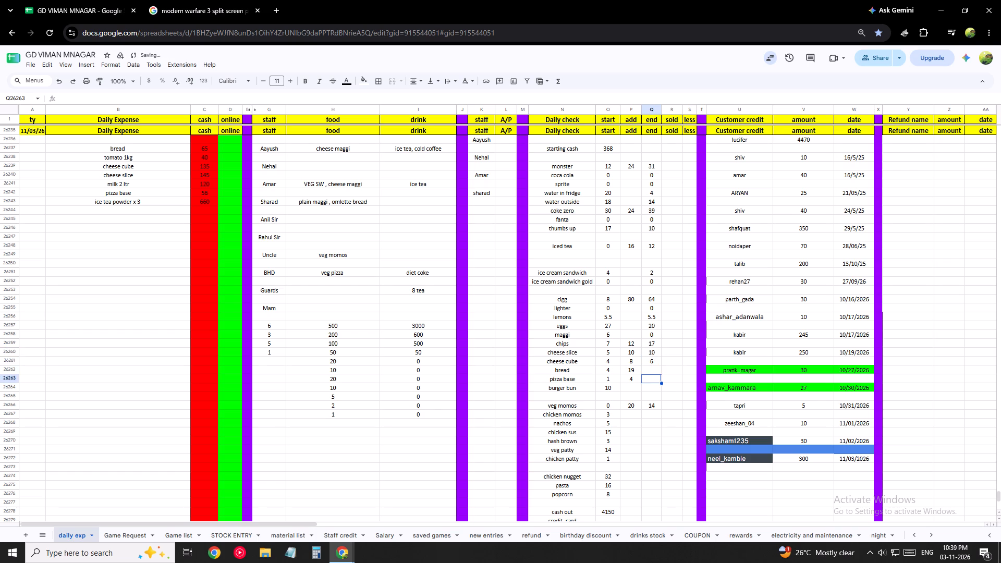
key(Up)
key(Down)
key(Up)
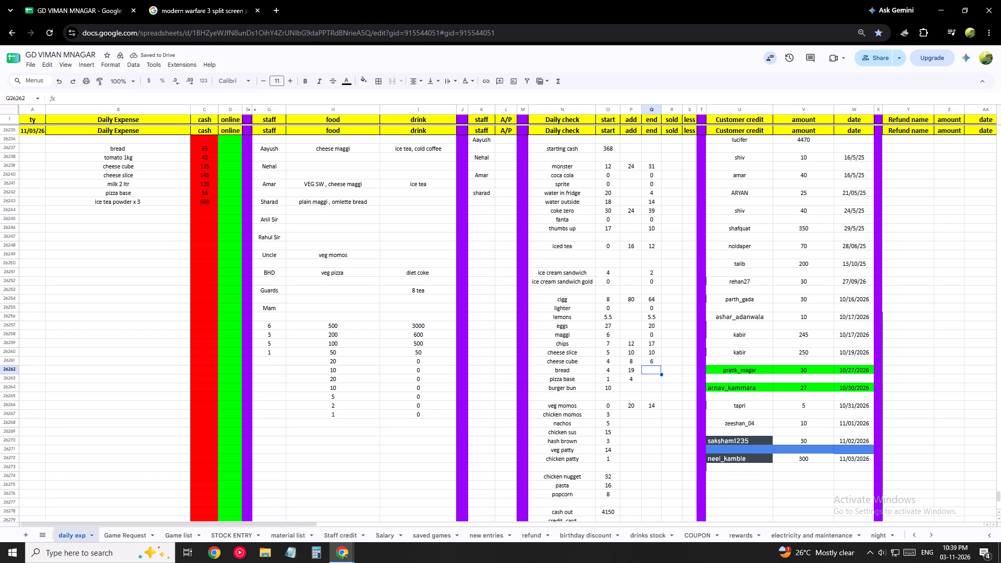
text(13)
key(Return)
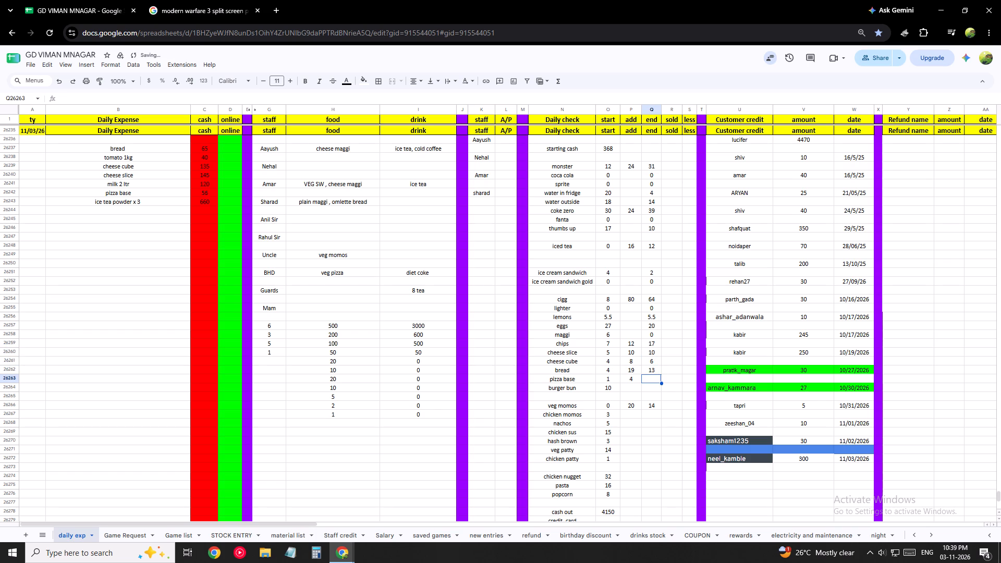
In the 11/03/26 daily check, record end counts of 4 for pizza base and 9 for burger bun.
key(4)
key(Return)
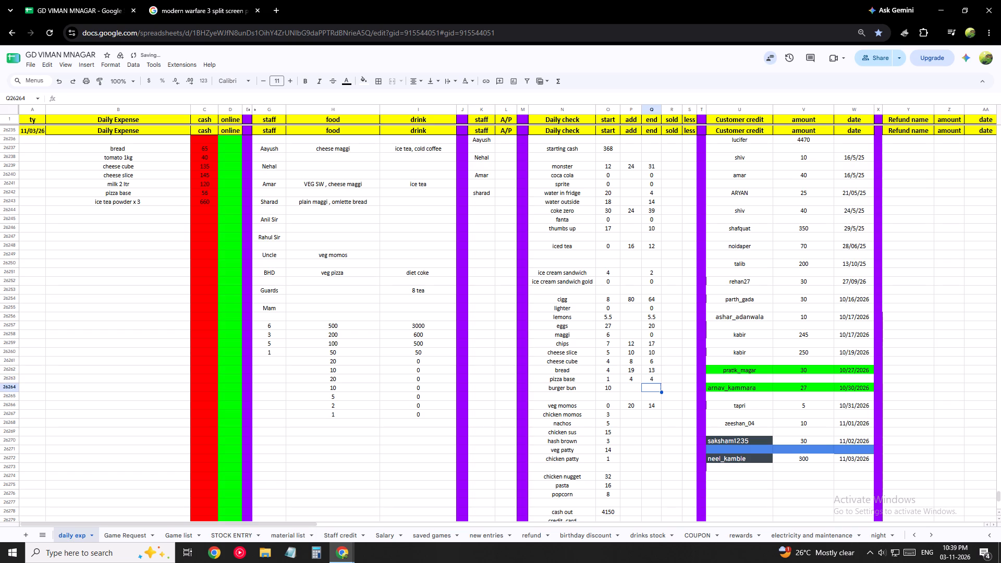
text(10)
key(BackSpace)
key(BackSpace)
key(9)
key(Return)
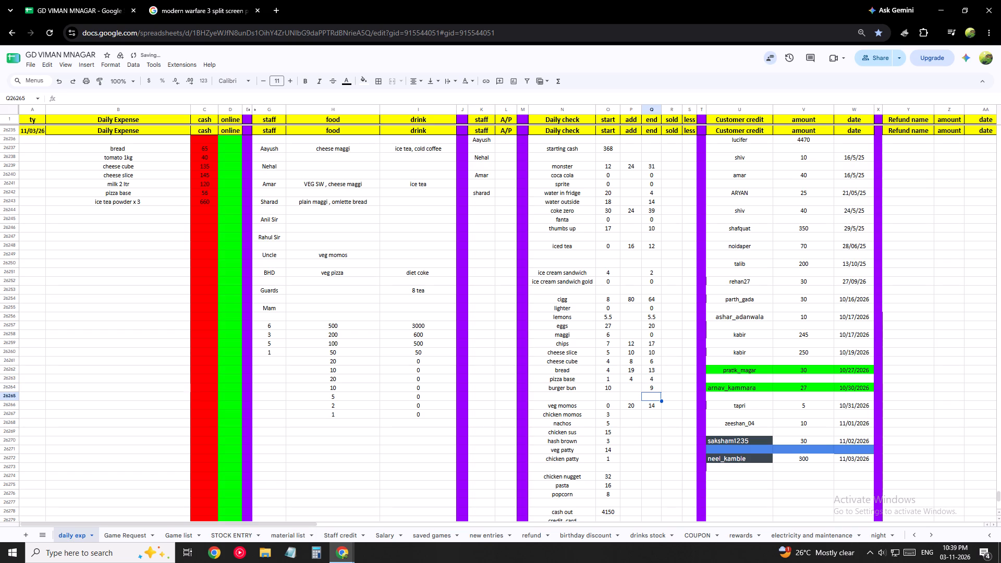
Record 11/03/26 end counts: chicken momos 3, nachos 5, chicken sus 15, hash brown 3, veg patty 13 and chicken patty 1.
key(Down)
key(Down)
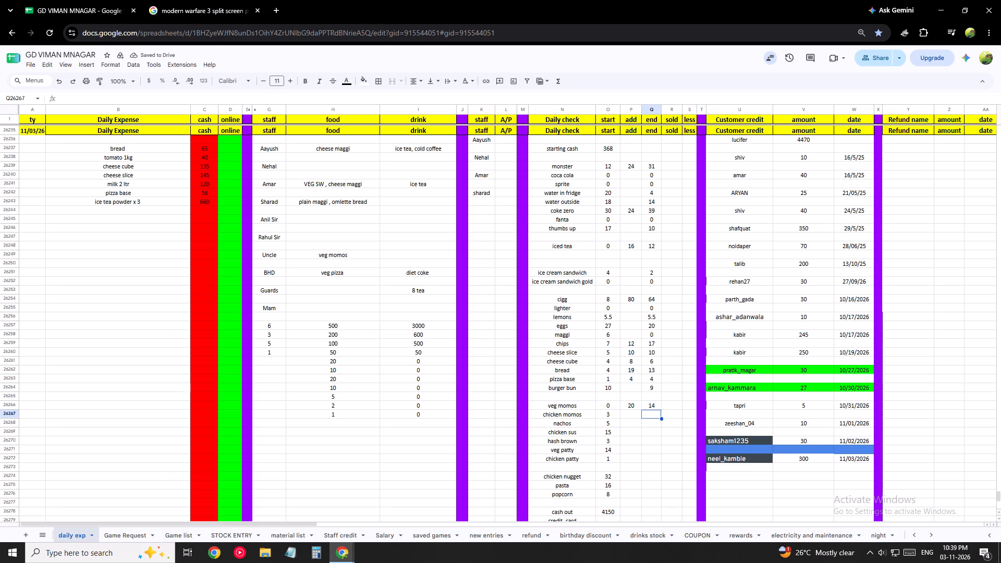
key(3)
key(Return)
key(5)
key(Return)
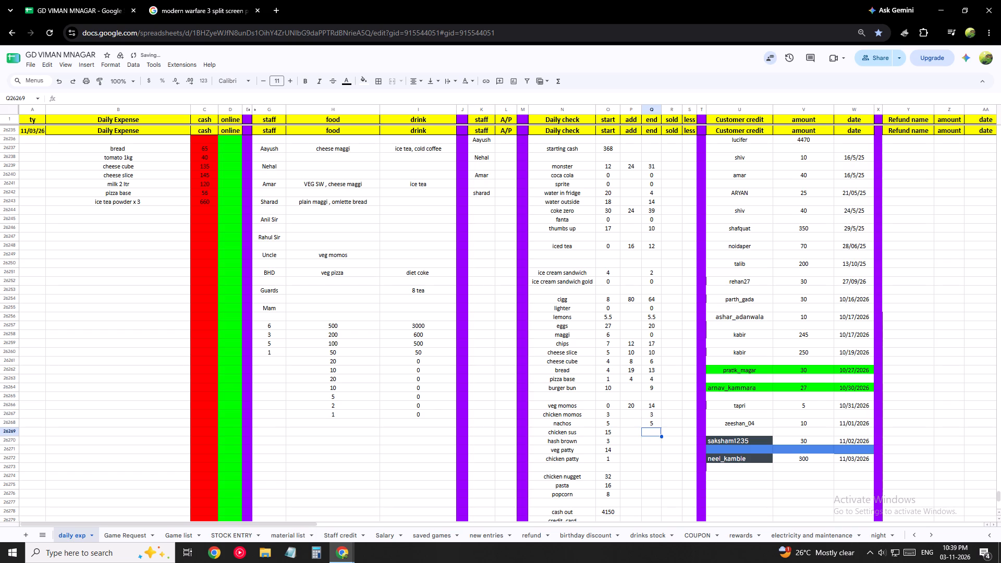
text(15)
key(Return)
key(3)
key(Return)
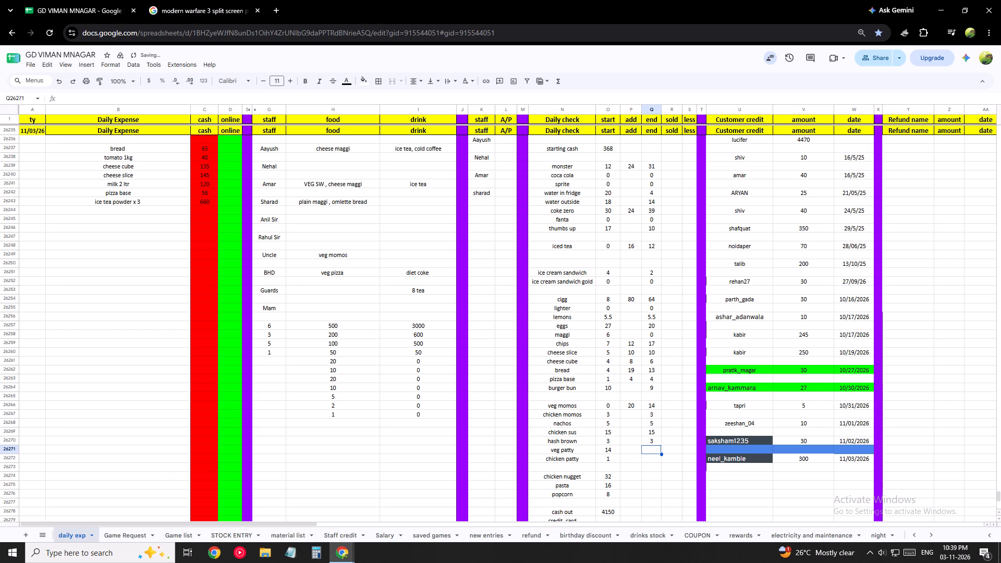
text(13)
key(Return)
key(1)
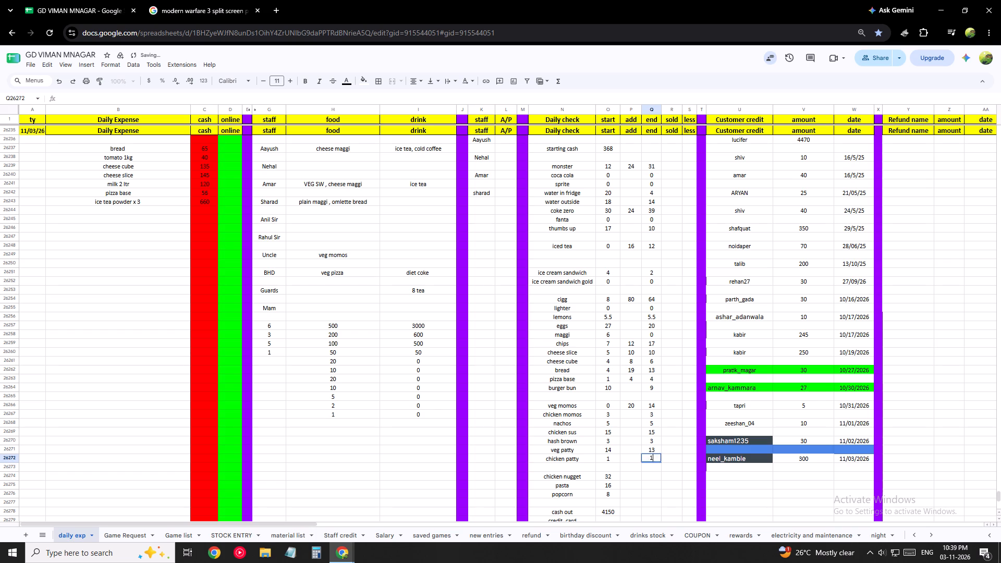
key(Return)
Record 11/03/26 end counts in the daily check: chicken nugget 32, pasta 14 and popcorn 8.
key(Left)
key(Left)
key(Down)
key(Right)
key(Right)
key(Down)
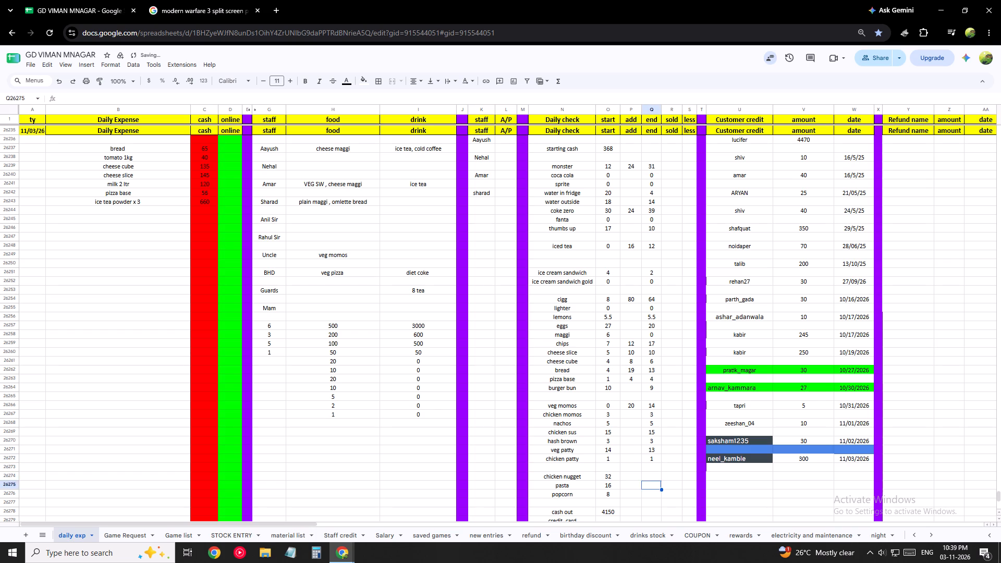
key(Down)
key(Up)
key(Up)
text(32)
key(Return)
text(14)
key(Return)
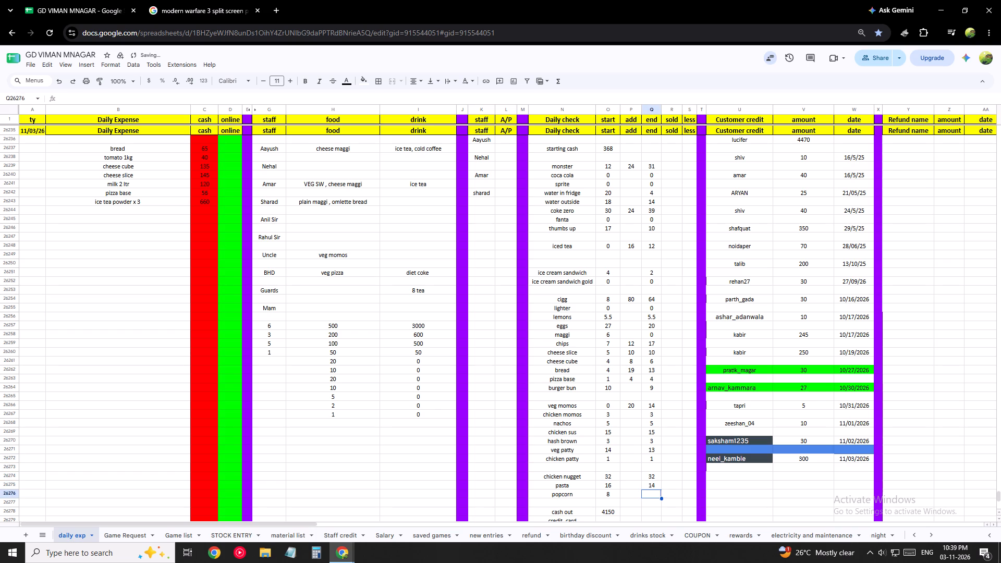
key(8)
key(Return)
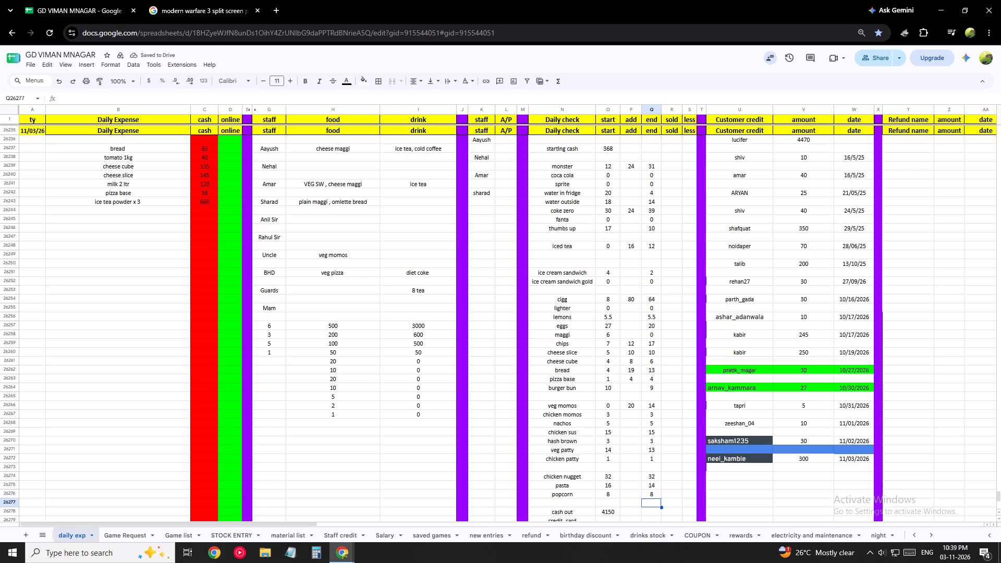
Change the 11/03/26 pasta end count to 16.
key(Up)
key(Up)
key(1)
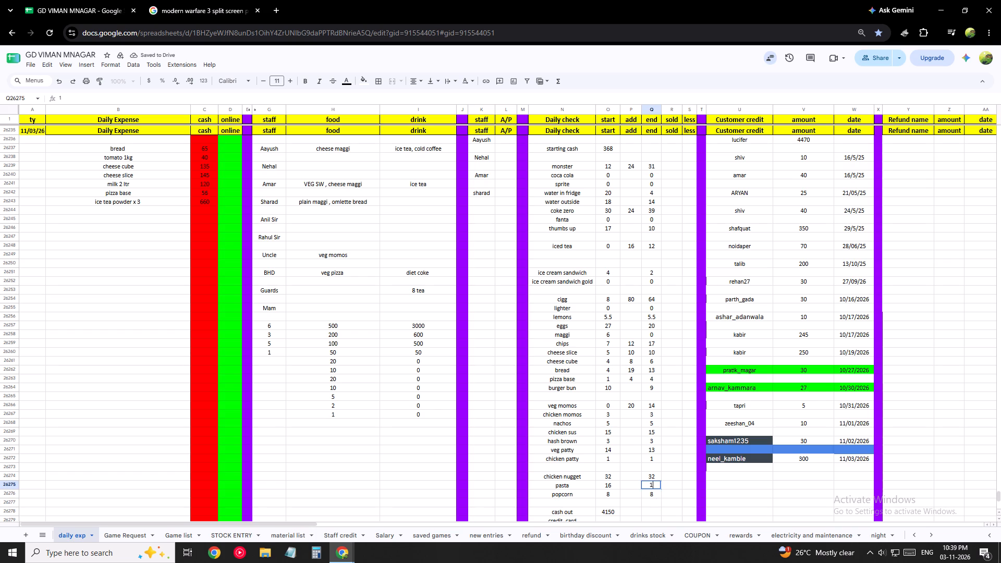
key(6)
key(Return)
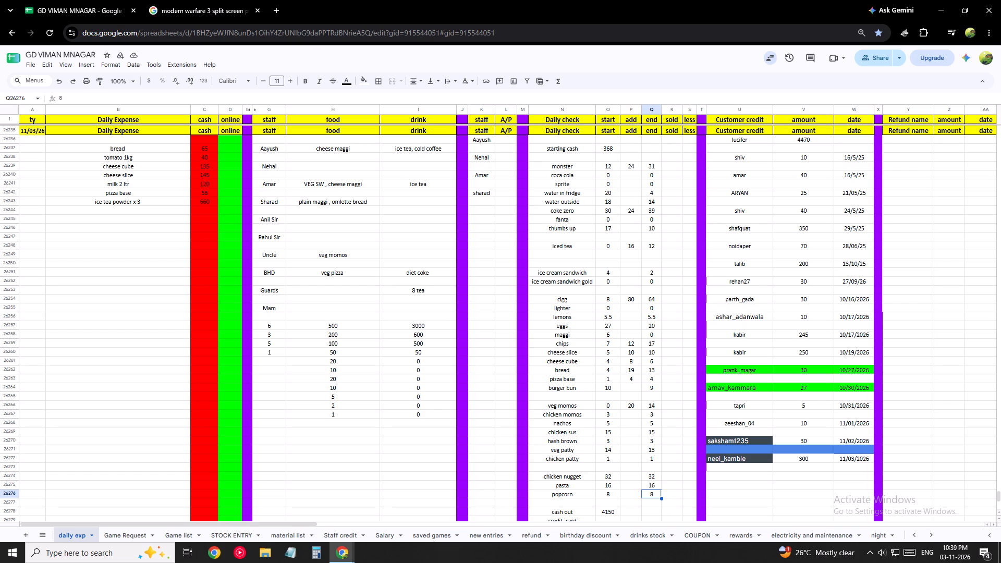
Set both the start and end counts for pasta to 14 in the 11/03/26 daily check.
key(Up)
key(Up)
key(Left)
key(Down)
key(Left)
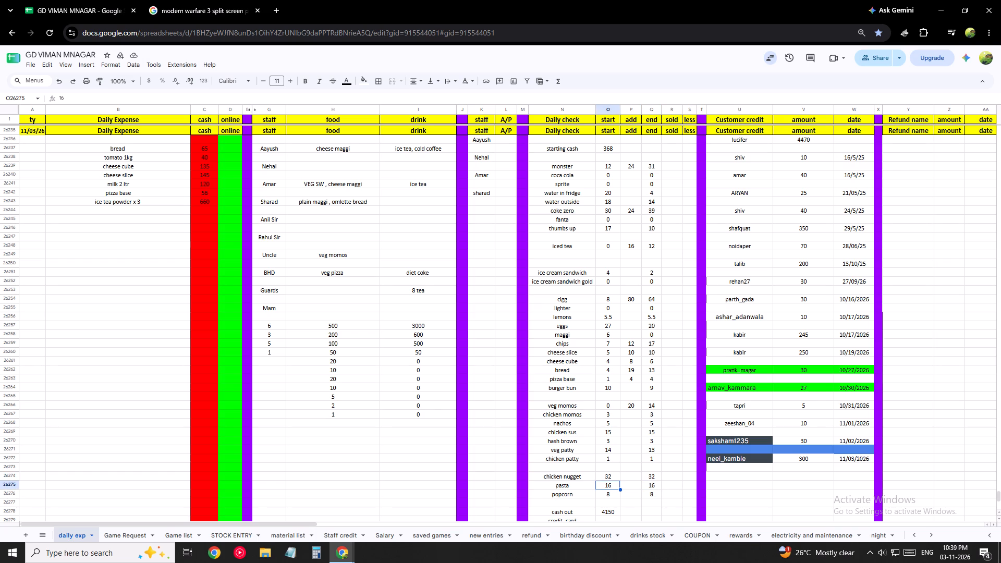
text(14)
key(Return)
key(Right)
key(Right)
key(Up)
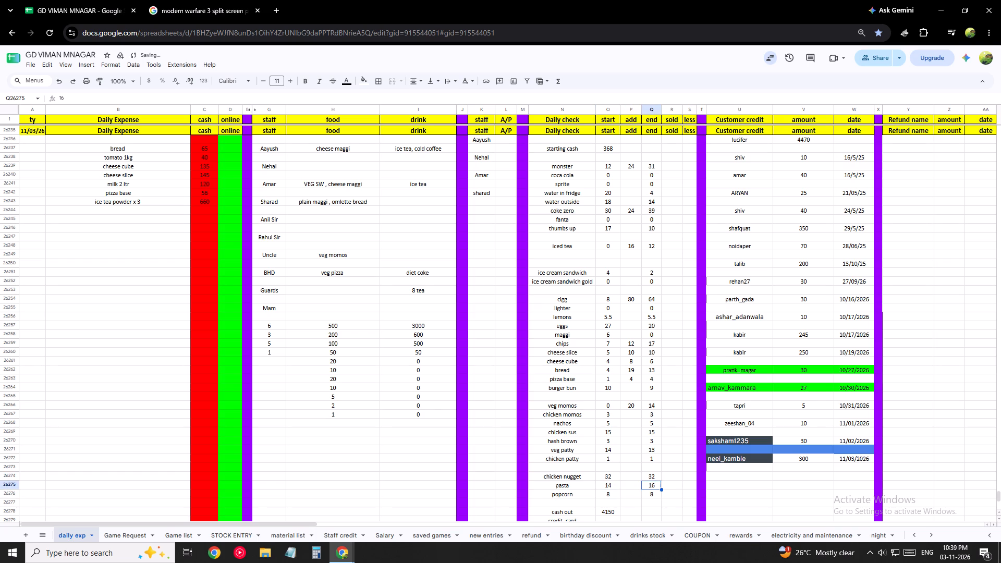
text(14)
key(Return)
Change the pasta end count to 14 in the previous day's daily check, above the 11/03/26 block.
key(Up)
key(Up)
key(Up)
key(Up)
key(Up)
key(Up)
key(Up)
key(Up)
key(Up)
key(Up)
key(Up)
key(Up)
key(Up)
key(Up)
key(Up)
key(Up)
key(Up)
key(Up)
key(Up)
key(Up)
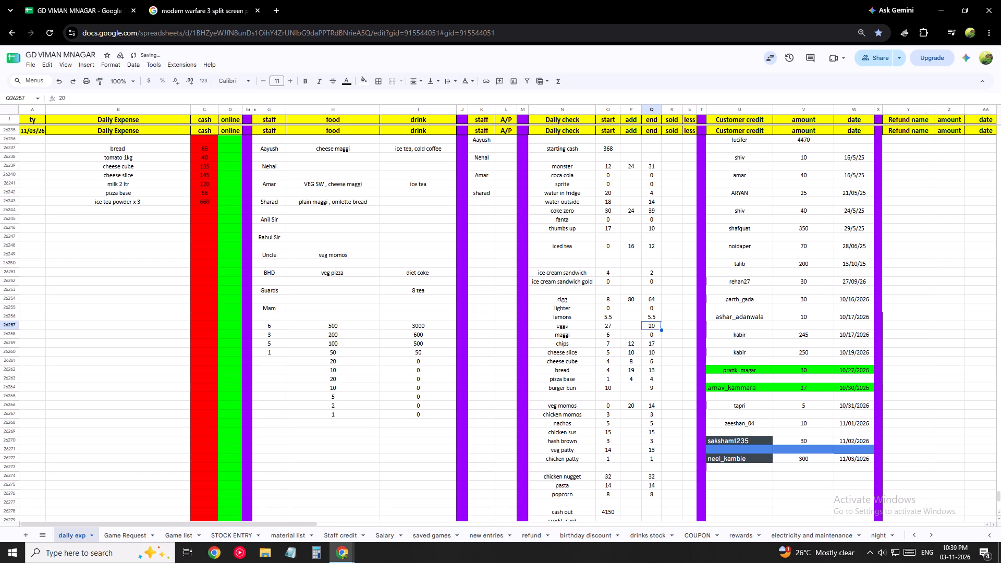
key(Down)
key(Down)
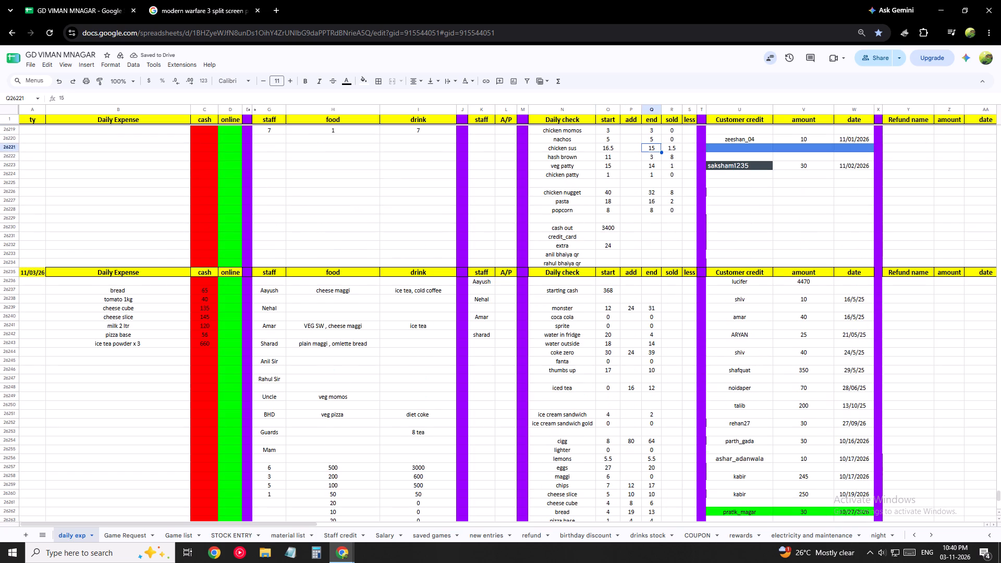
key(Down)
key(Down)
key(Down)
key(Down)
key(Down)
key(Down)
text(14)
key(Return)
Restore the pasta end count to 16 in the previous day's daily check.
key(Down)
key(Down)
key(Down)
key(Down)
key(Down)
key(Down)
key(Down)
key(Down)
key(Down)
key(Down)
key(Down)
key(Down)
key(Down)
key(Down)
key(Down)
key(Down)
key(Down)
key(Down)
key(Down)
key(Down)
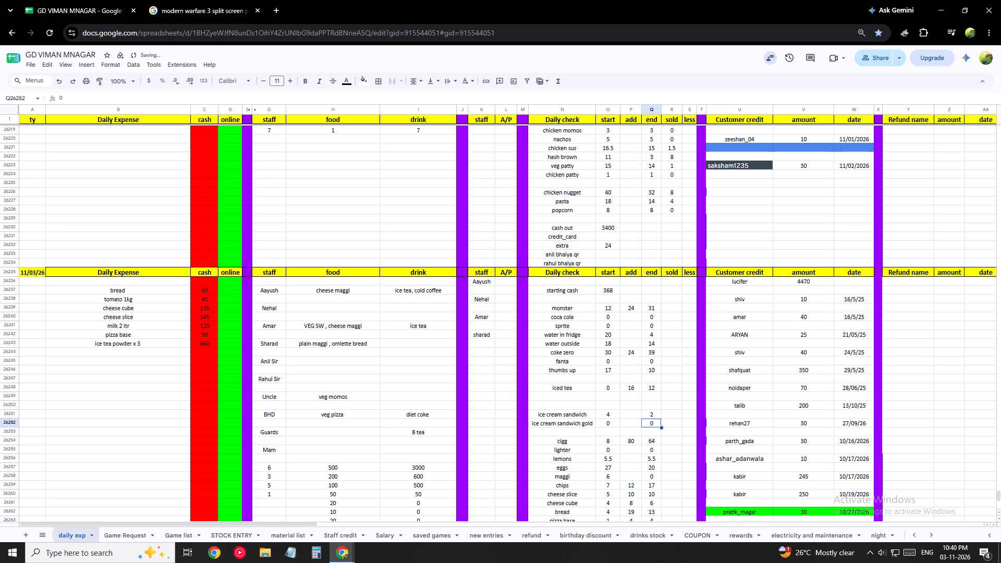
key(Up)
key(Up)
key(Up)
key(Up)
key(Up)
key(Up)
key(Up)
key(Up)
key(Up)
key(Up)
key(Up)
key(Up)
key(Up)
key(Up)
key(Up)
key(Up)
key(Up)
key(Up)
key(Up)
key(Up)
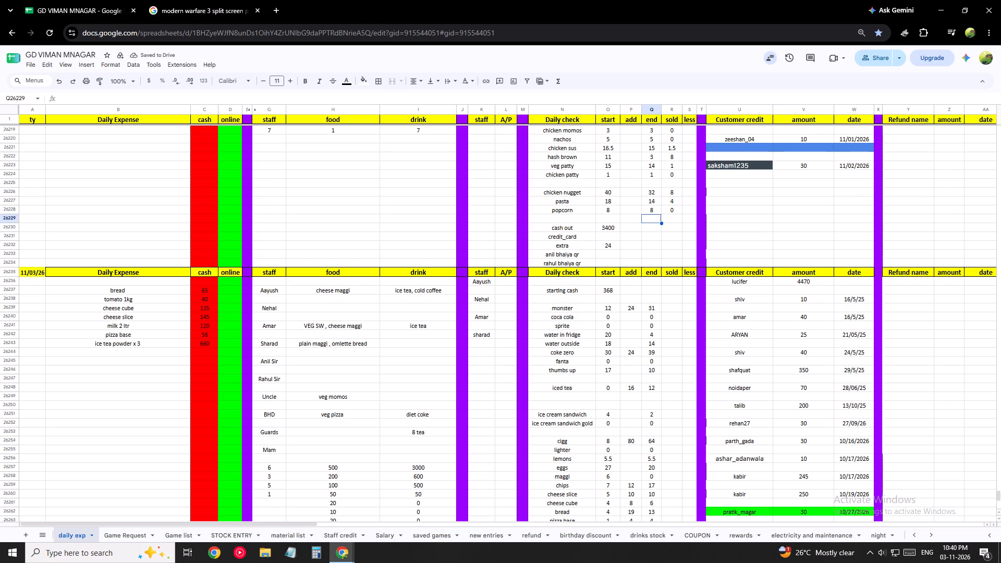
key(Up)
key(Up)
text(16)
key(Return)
Review the 11/03/26 daily check down through its cash and QR rows to the start of the 11/04/26 block.
key(Down)
key(Down)
key(Down)
key(Down)
key(Down)
key(Down)
key(Down)
key(Down)
key(Down)
key(Down)
key(Down)
key(Down)
key(Down)
key(Down)
key(Down)
key(Down)
key(Down)
key(Down)
key(Down)
key(Down)
key(Left)
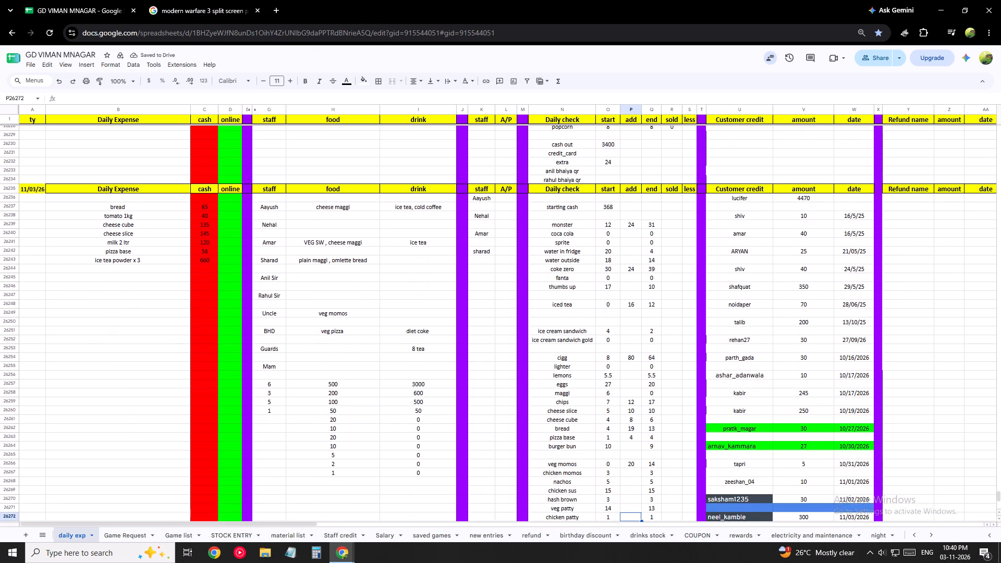
key(Down)
key(Down)
key(Down)
key(Down)
key(Down)
key(Down)
key(Down)
key(Down)
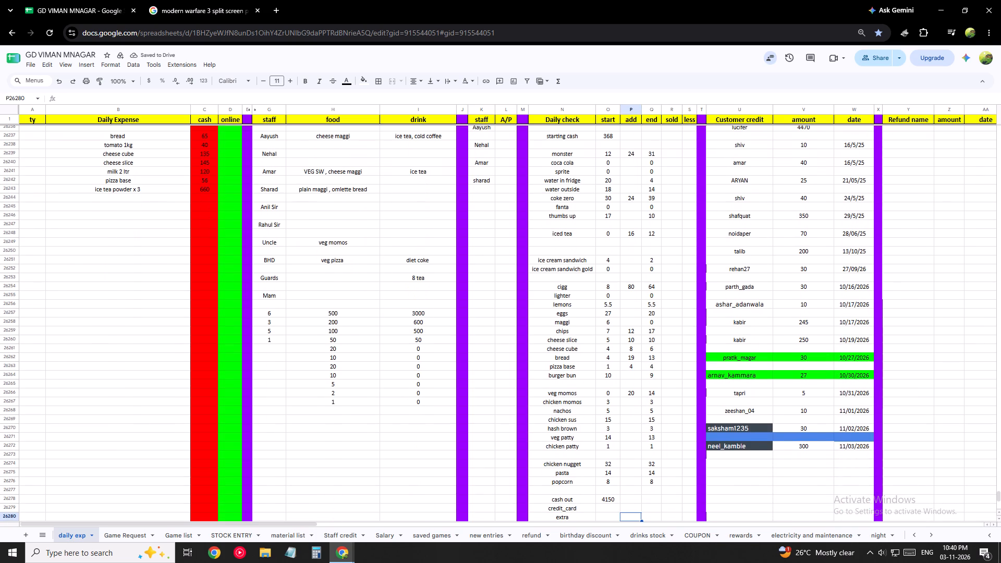
key(Right)
key(Left)
key(Left)
key(Left)
key(Down)
key(Down)
key(Down)
key(Down)
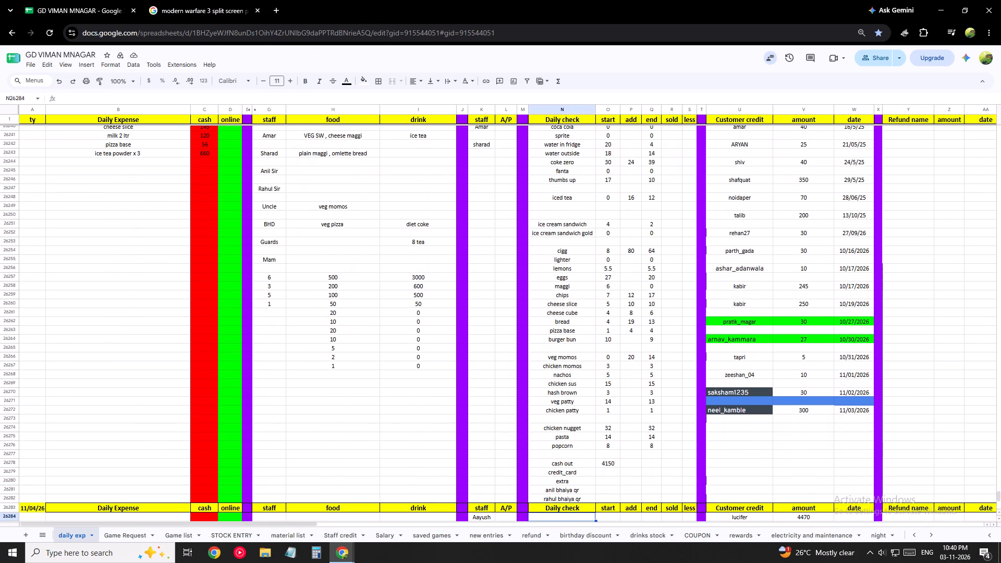
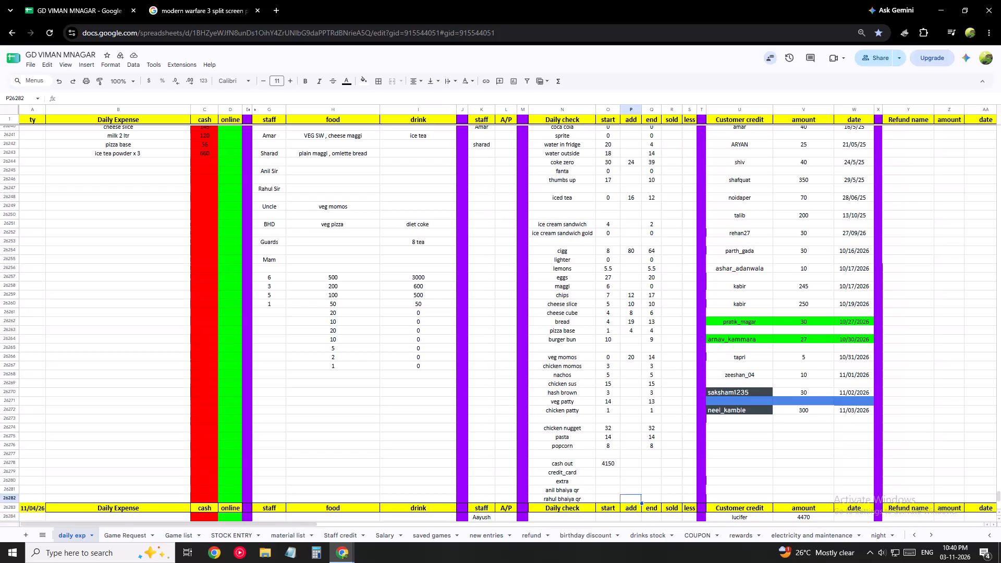
Enter 8 as the added quantity for pasta in the 11/03/26 daily check and go to its end count.
key(Up)
key(Up)
key(Up)
key(Up)
key(Up)
key(Up)
key(Up)
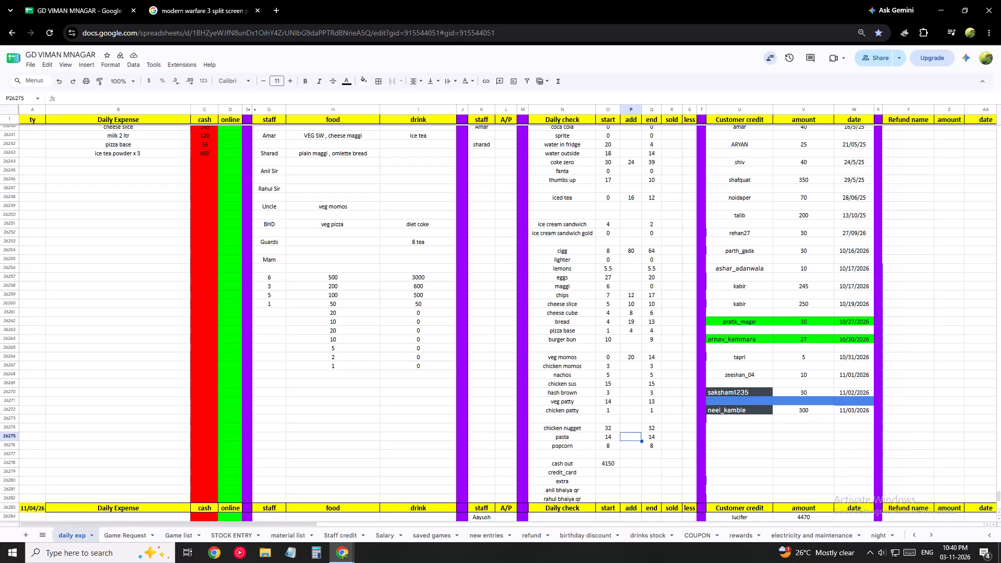
key(8)
key(Return)
key(Right)
key(Up)
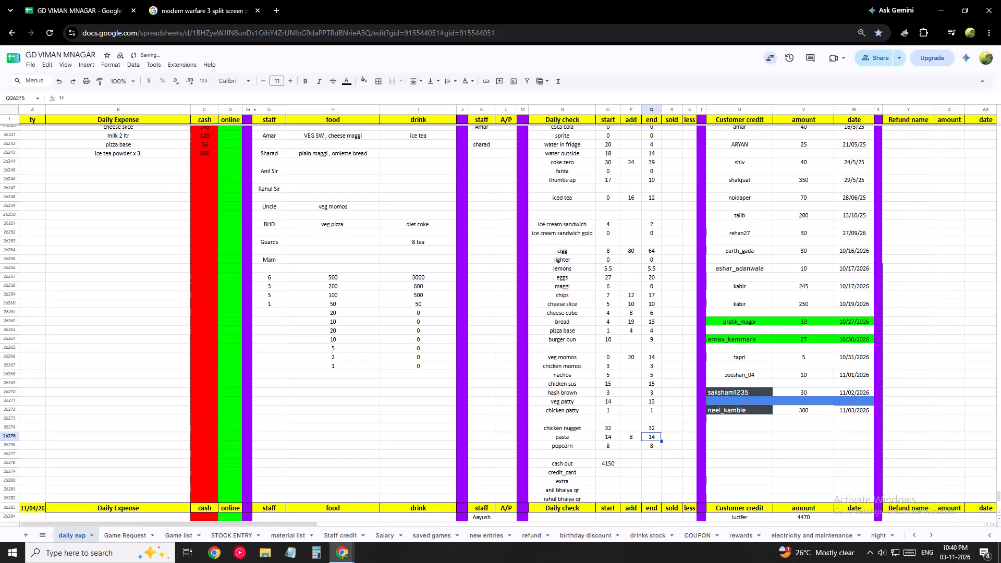
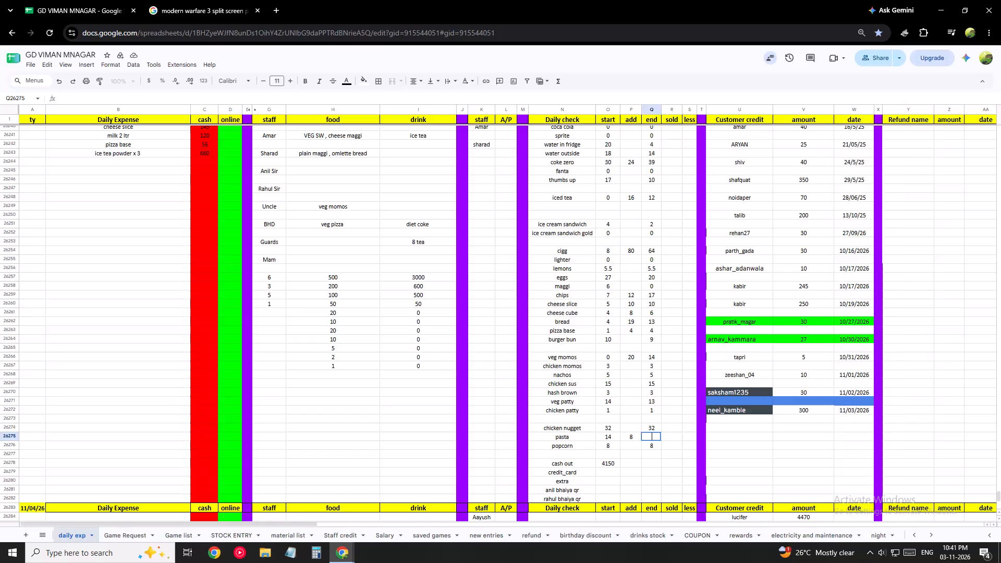
Enter 22 as the end count for pasta in the 11/03/26 daily check.
key(Left)
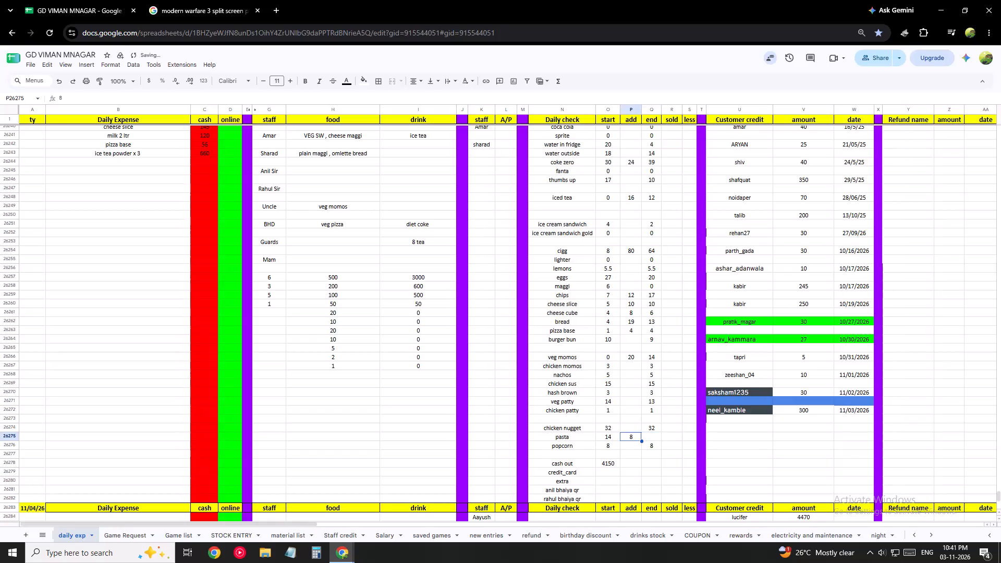
key(Right)
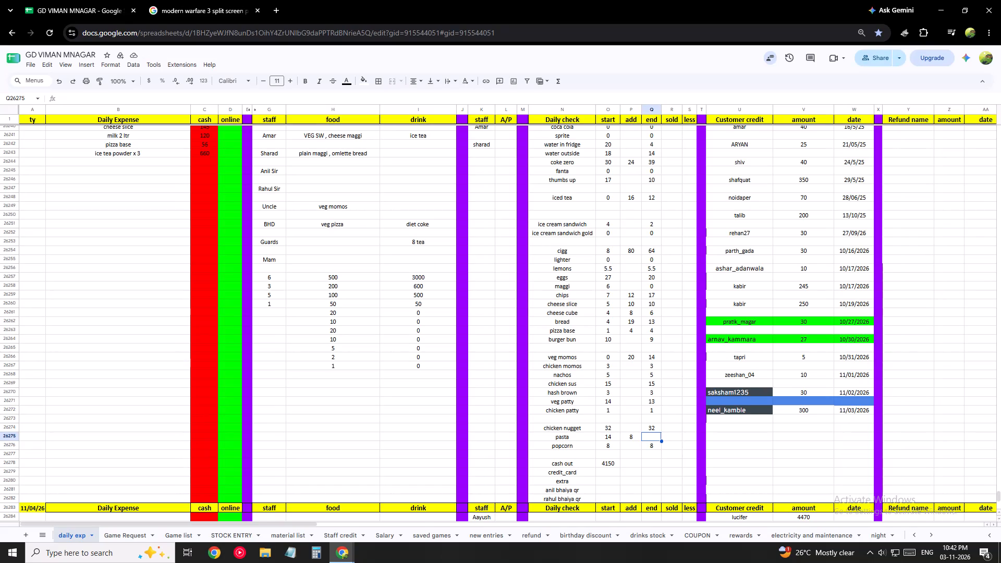
key(Left)
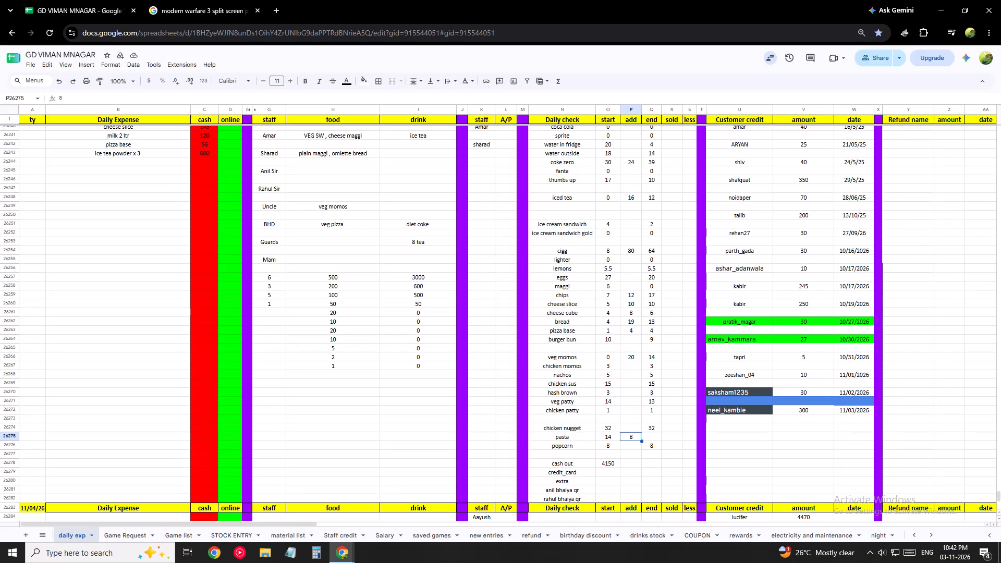
key(Right)
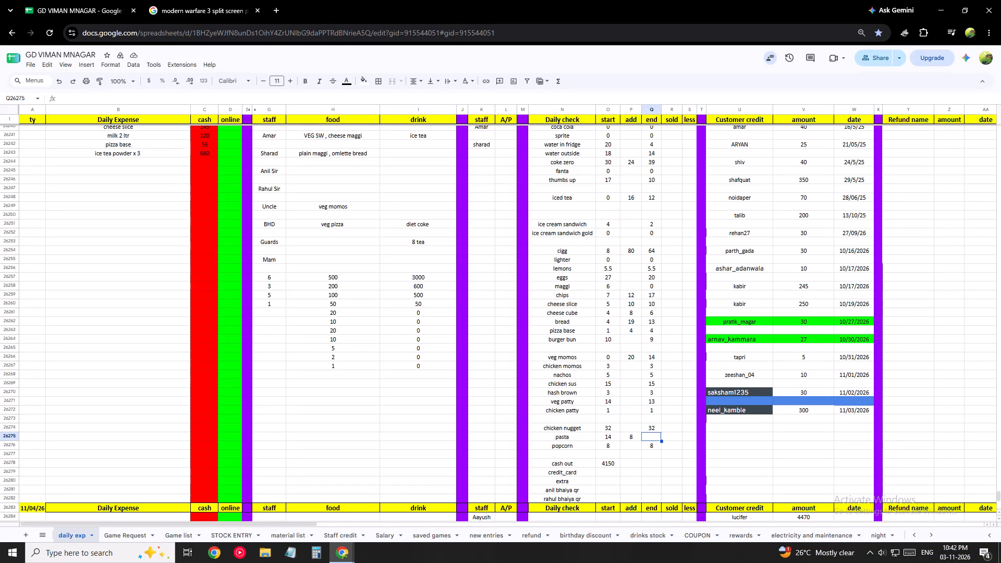
text(22)
key(Return)
Review the start, added and end counts of pasta and the frozen items above it, up to the patty rows.
key(Left)
key(Up)
key(Left)
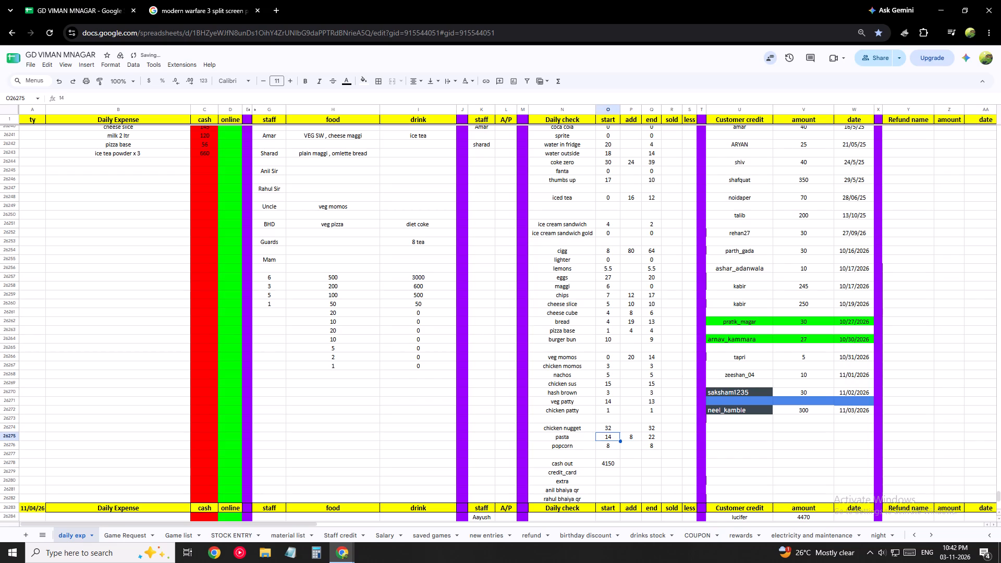
key(Right)
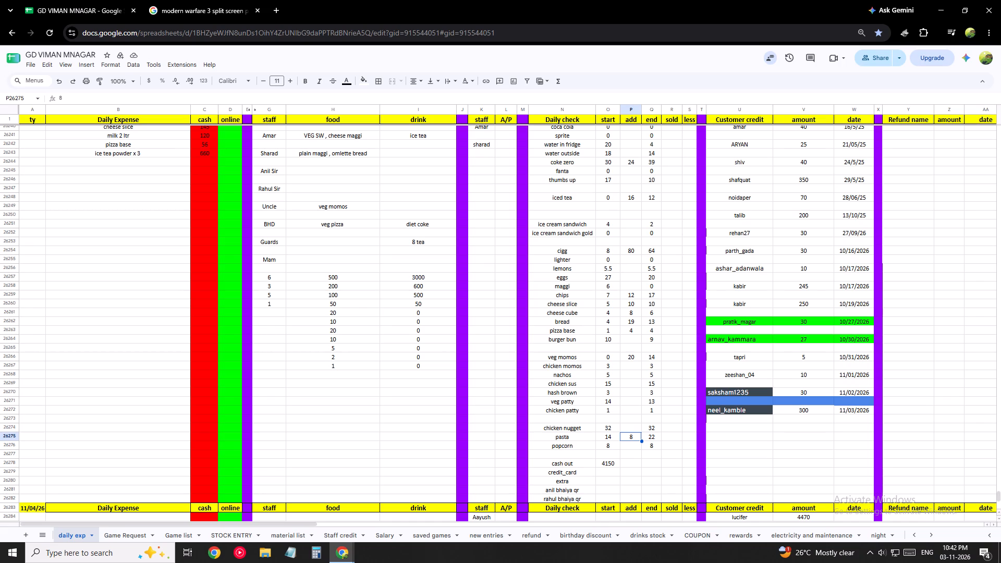
key(Tab)
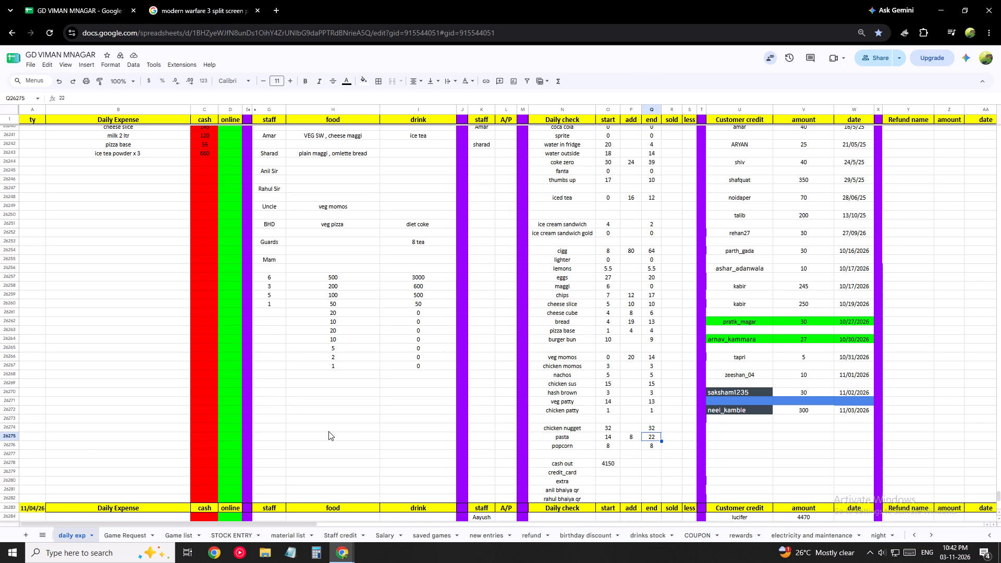
key(Right)
key(Left)
key(Left)
key(Up)
key(Up)
key(Up)
key(Up)
key(Down)
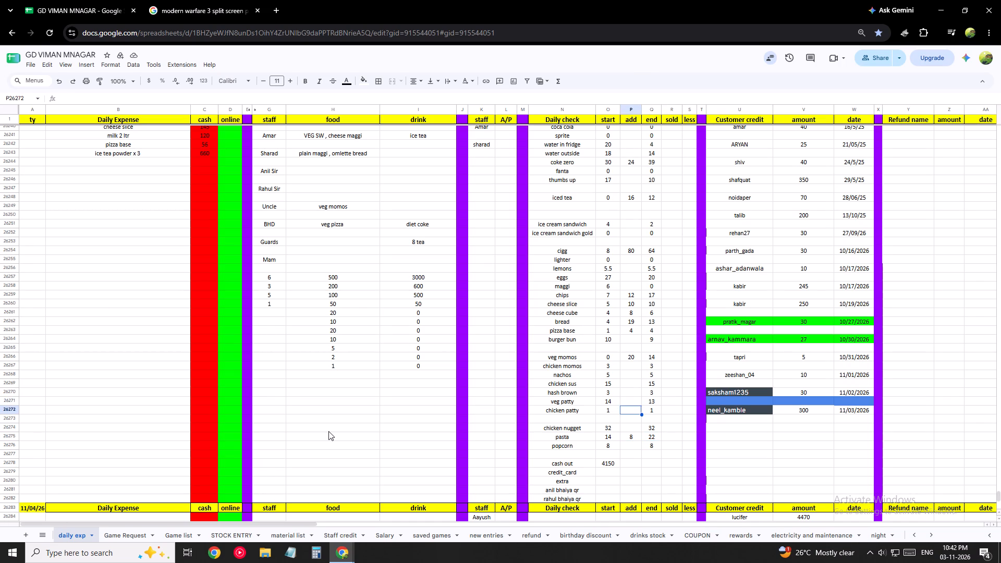
key(Left)
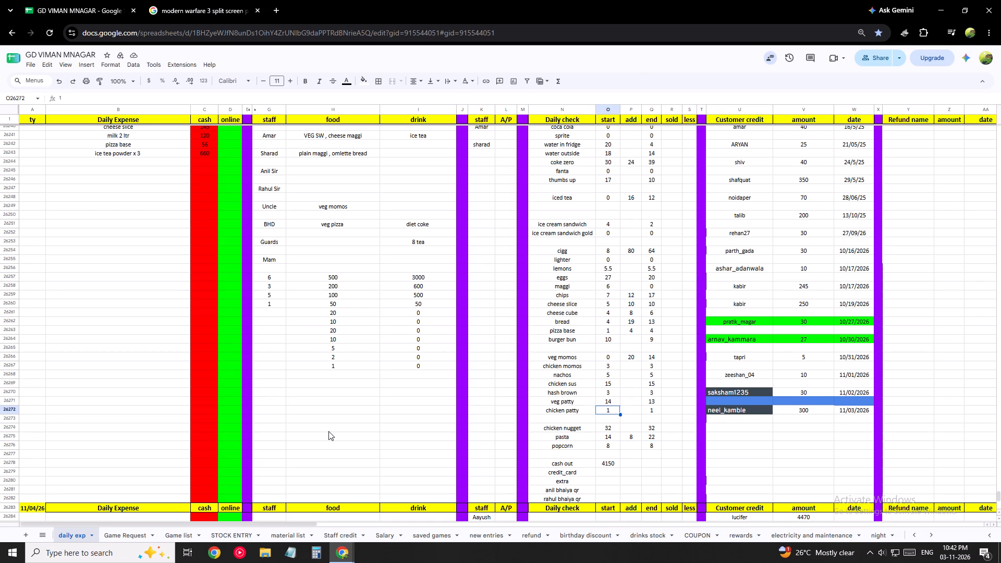
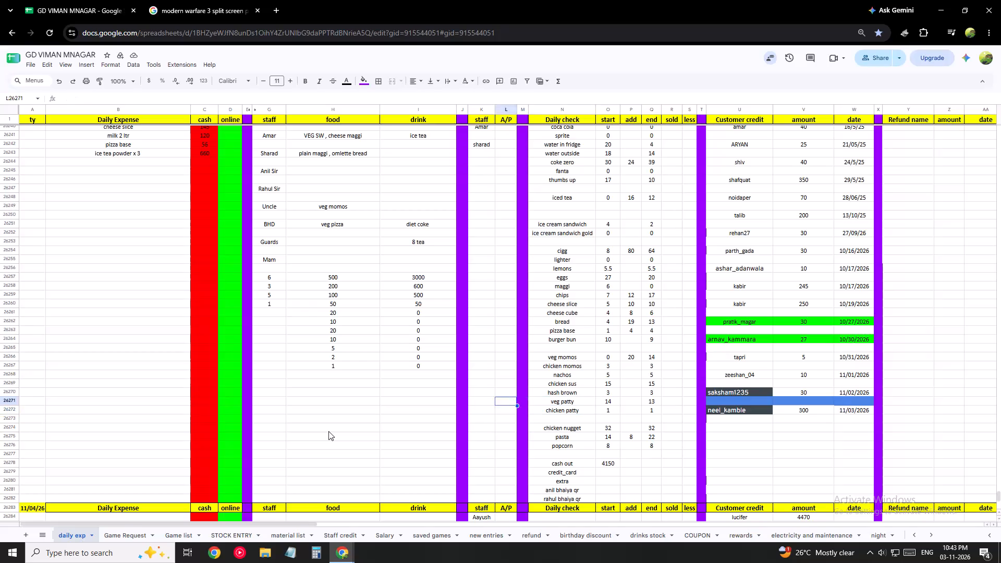
Clear the old counts beside the 500 to lower 10 denominations in the 11/03/26 cash tally.
key(Up)
key(Right)
key(Up)
key(Up)
key(Up)
key(Up)
key(Up)
key(Up)
key(shift+Up)
key(shift+Up)
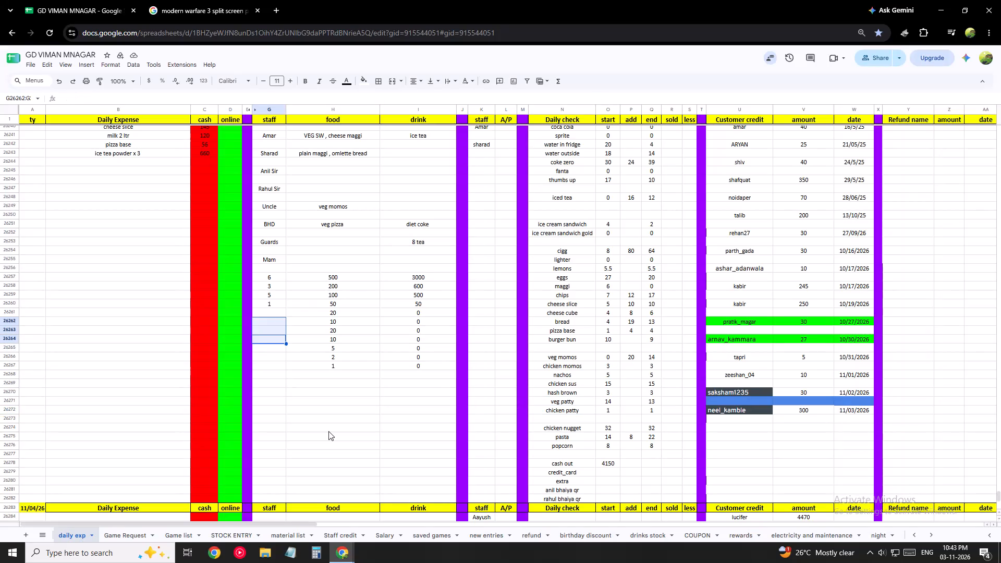
key(shift+Up)
key(shift+Up)
key(shift+Up)
key(shift+Up)
key(shift+Up)
key(shift+Delete)
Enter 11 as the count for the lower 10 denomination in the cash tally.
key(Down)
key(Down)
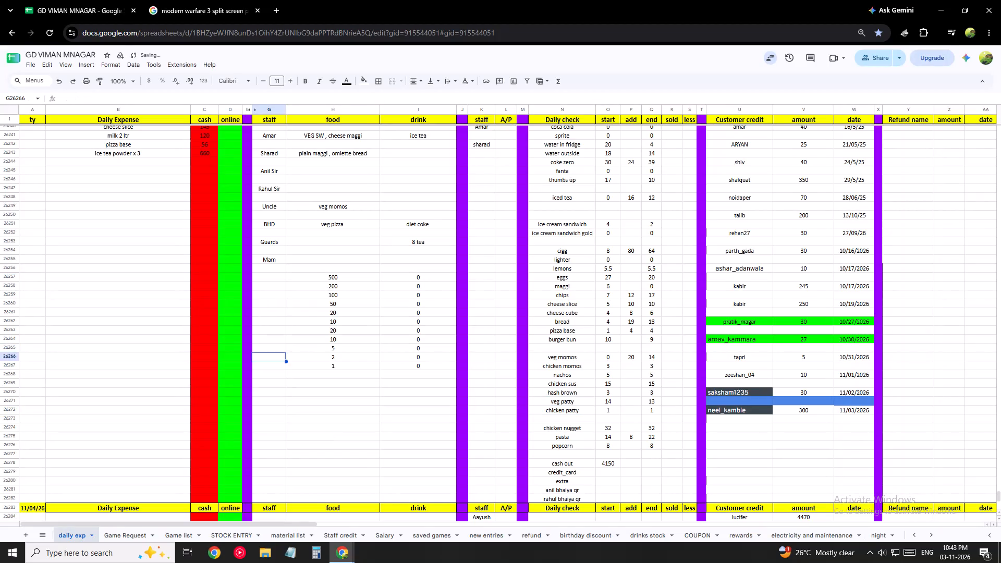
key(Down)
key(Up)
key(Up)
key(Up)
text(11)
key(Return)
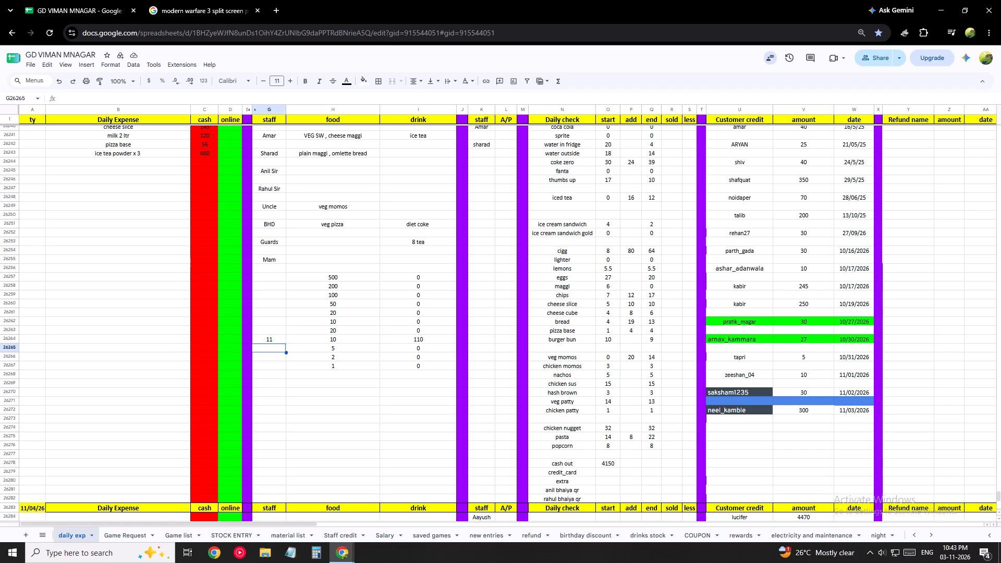
Enter counts of 1 for the upper 10, 1 for the upper 20 and 4 for the lower 20 denomination.
key(Up)
key(Up)
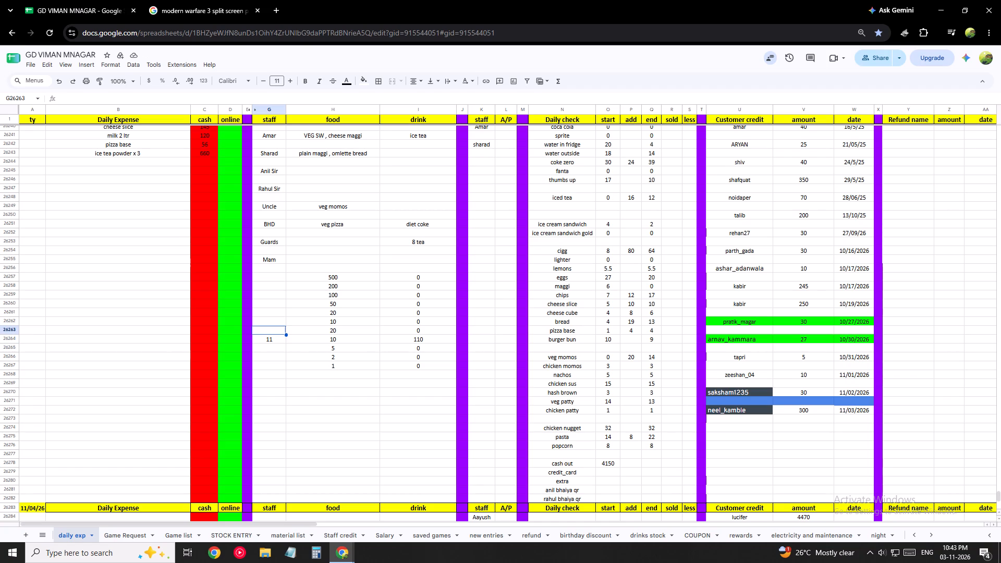
key(Up)
key(1)
key(Return)
key(Up)
key(Up)
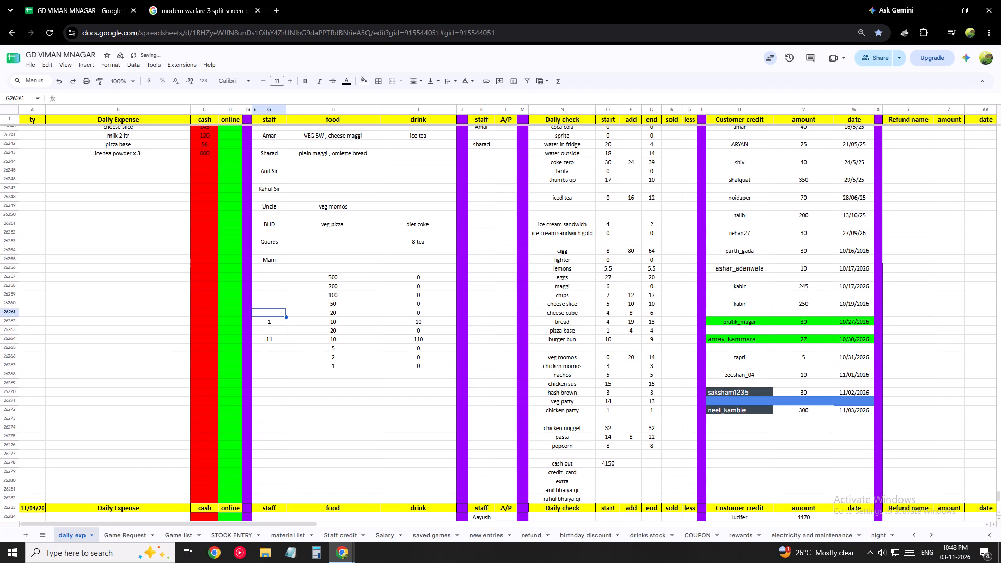
key(1)
key(Return)
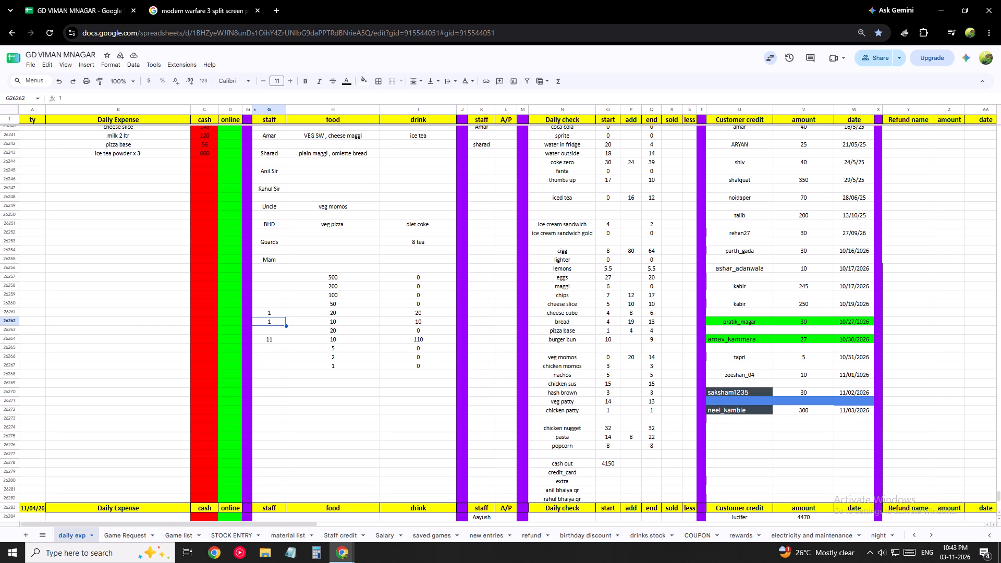
key(Down)
key(4)
key(Return)
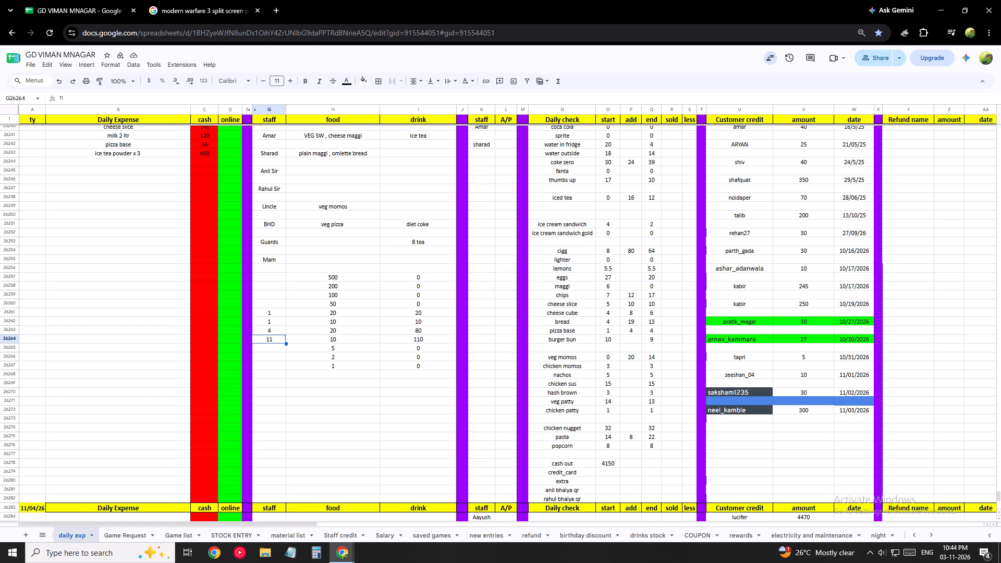
Change the count for the lower 10 denomination to 12.
text(12)
key(Return)
Enter 0 as the count for the 50 denomination in the cash tally.
key(Up)
key(Up)
key(Up)
key(Up)
key(Up)
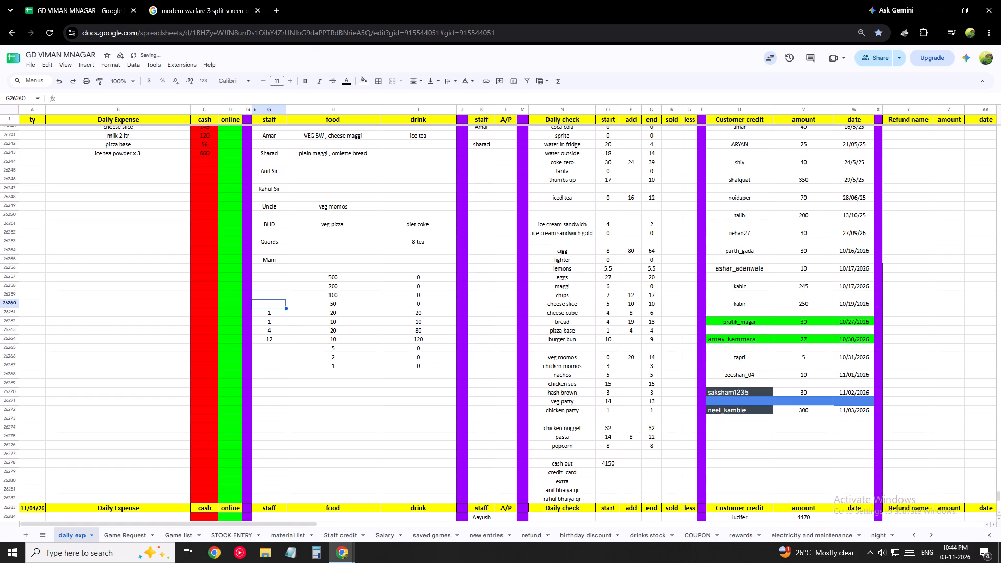
key(0)
key(Return)
Enter 0 as the count for the 200, 500 and 100 denominations in the cash tally.
key(Down)
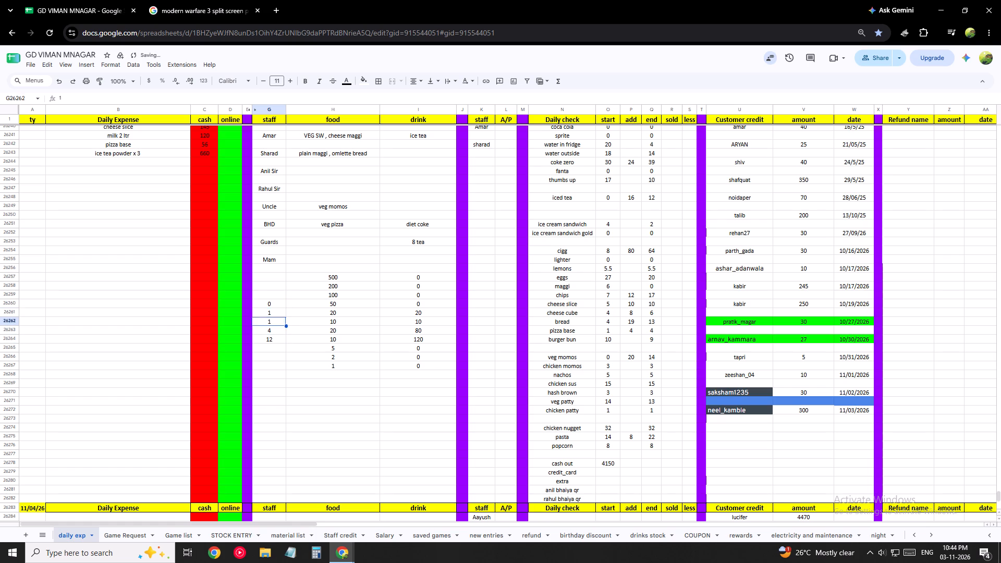
key(Down)
key(Up)
key(Up)
key(Up)
key(Up)
key(Up)
key(0)
key(Return)
key(Up)
key(Up)
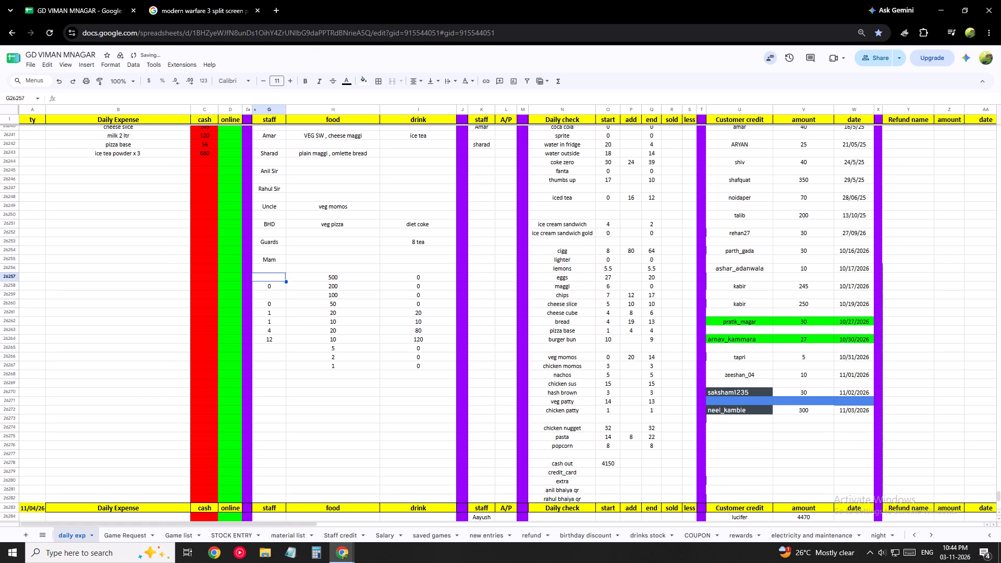
key(0)
key(Return)
key(Down)
key(Return)
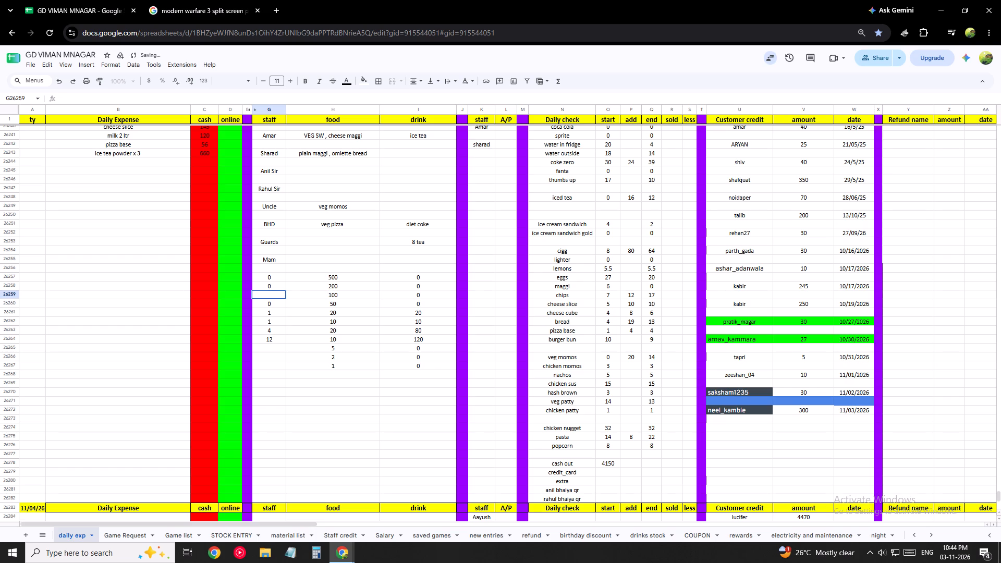
key(0)
key(Return)
Select the empty count cell for the 5 denomination in the cash tally.
key(Down)
key(Down)
key(Down)
key(Down)
key(Down)
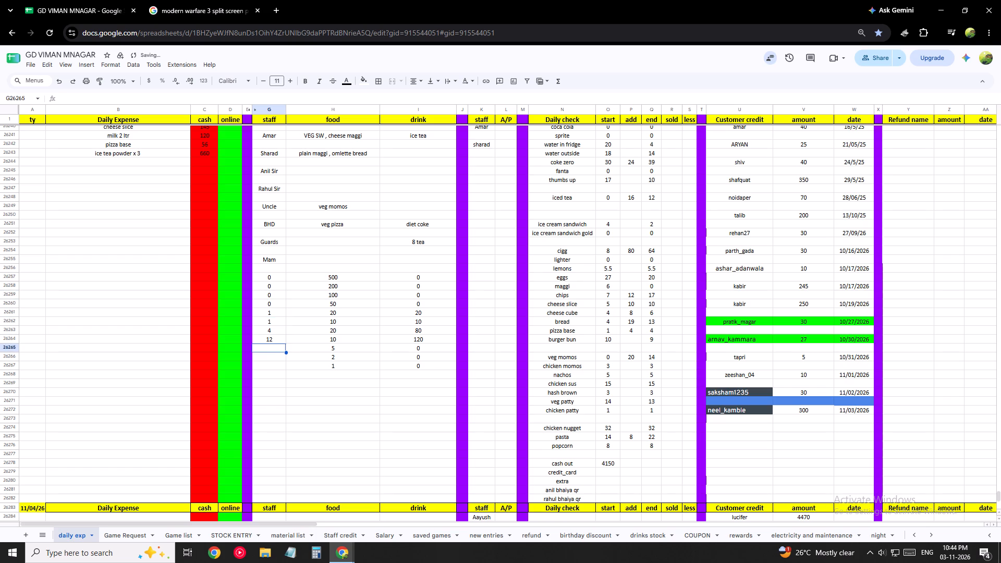
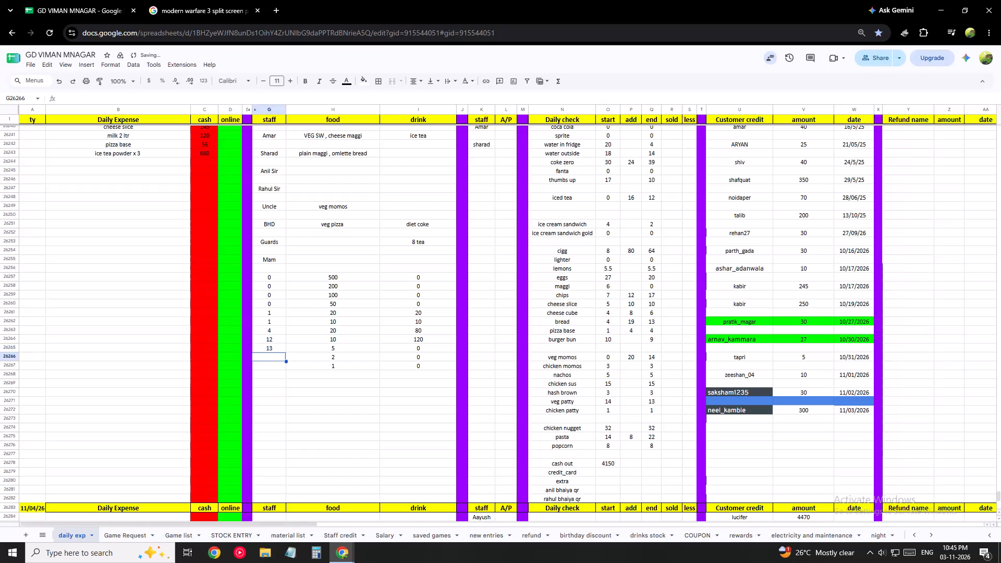
Enter 5 as the count for the 2 denomination in the cash tally.
key(5)
key(Return)
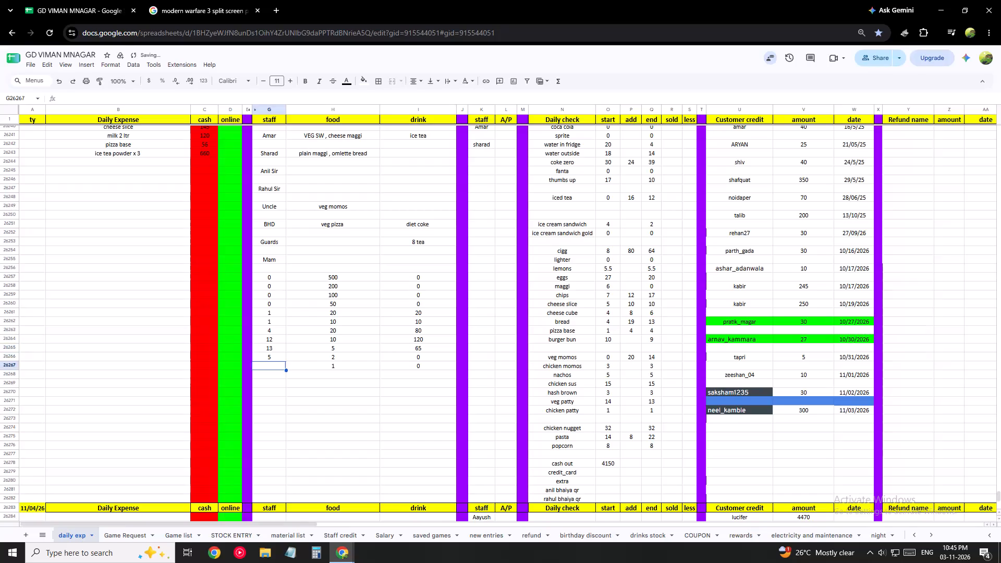
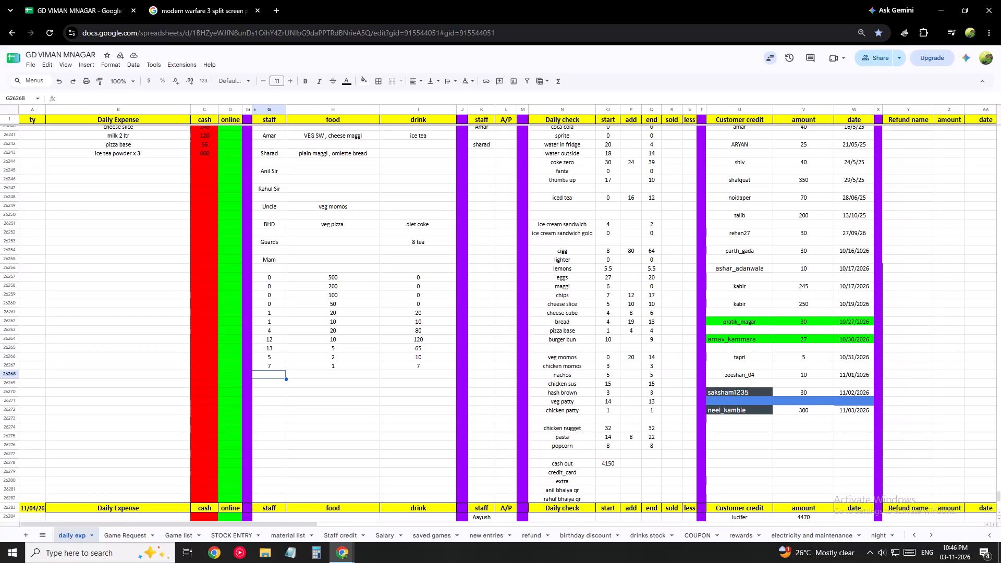
Switch to the Game Dome admin window and close the YouTube Music tab, leaving the site.
key(alt+Tab)
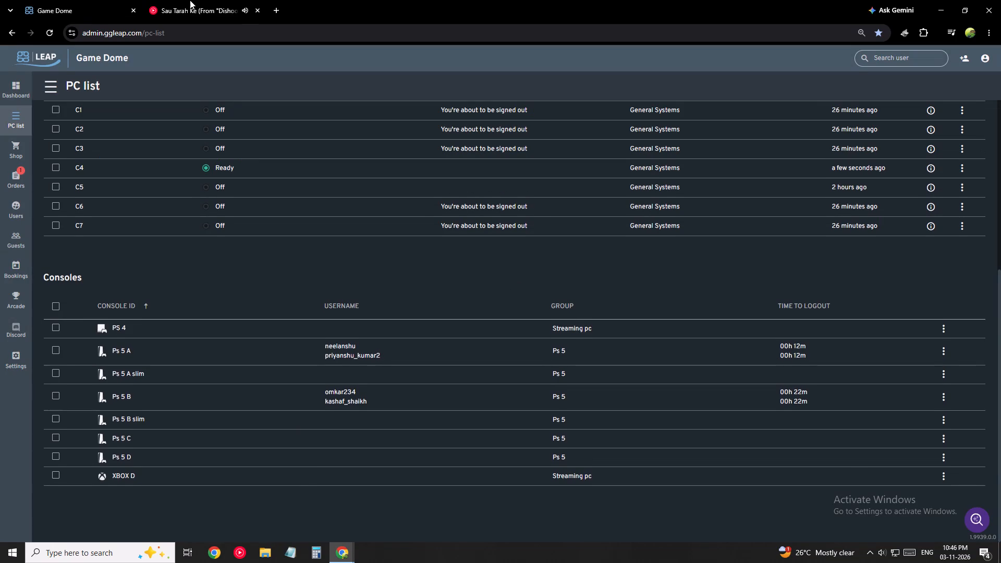
click(258, 8)
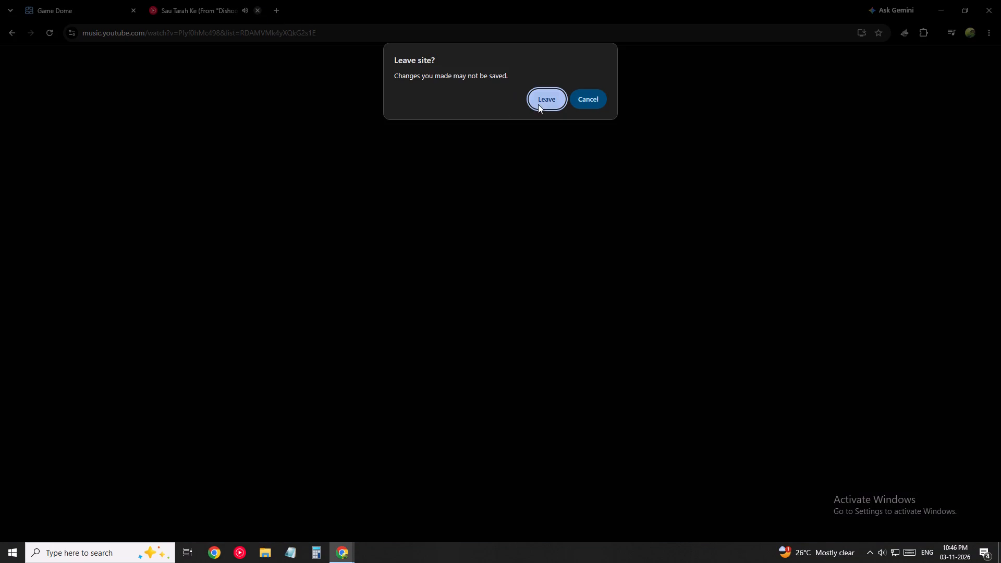
click(544, 103)
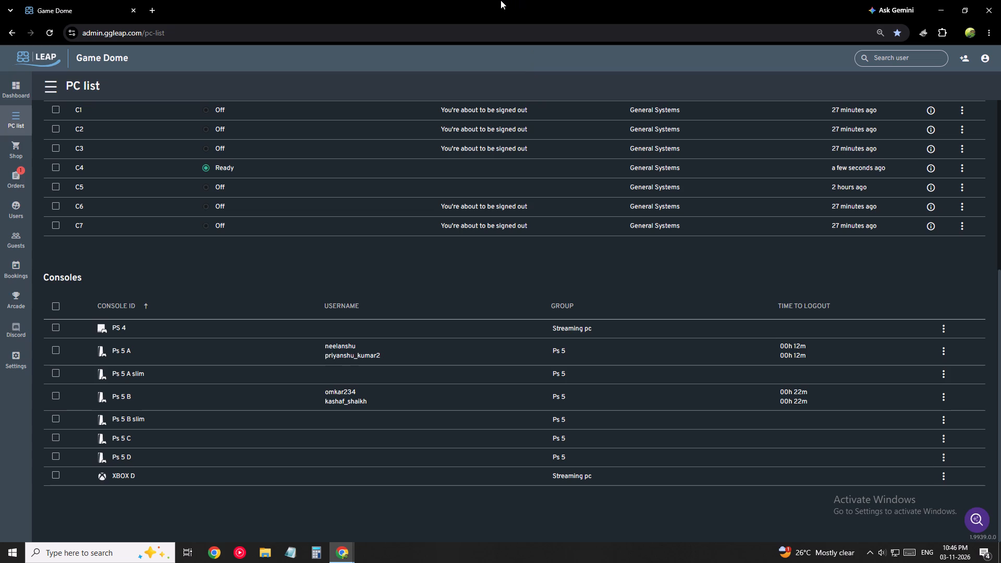
Open the available actions for computer C4 and review the status of the computers and consoles in the PC list.
scroll(436, 228, up, 2)
click(225, 269)
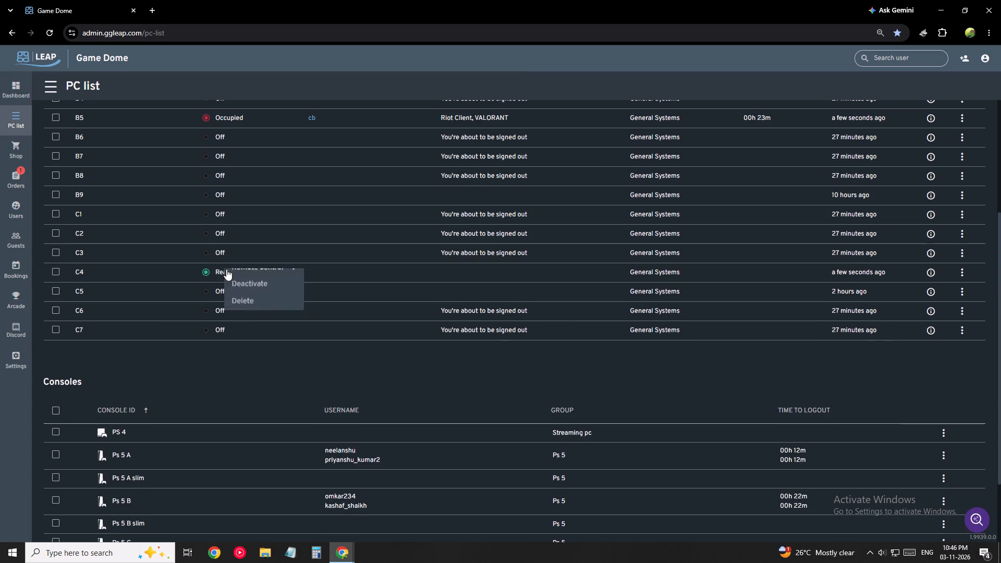
click(425, 364)
scroll(290, 318, up, 5)
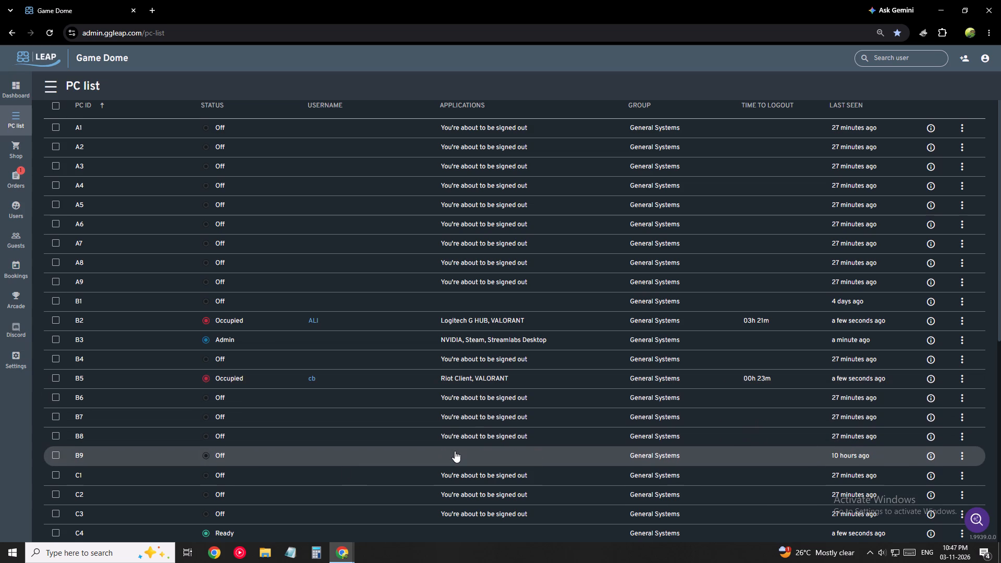
scroll(384, 403, up, 8)
scroll(659, 403, down, 5)
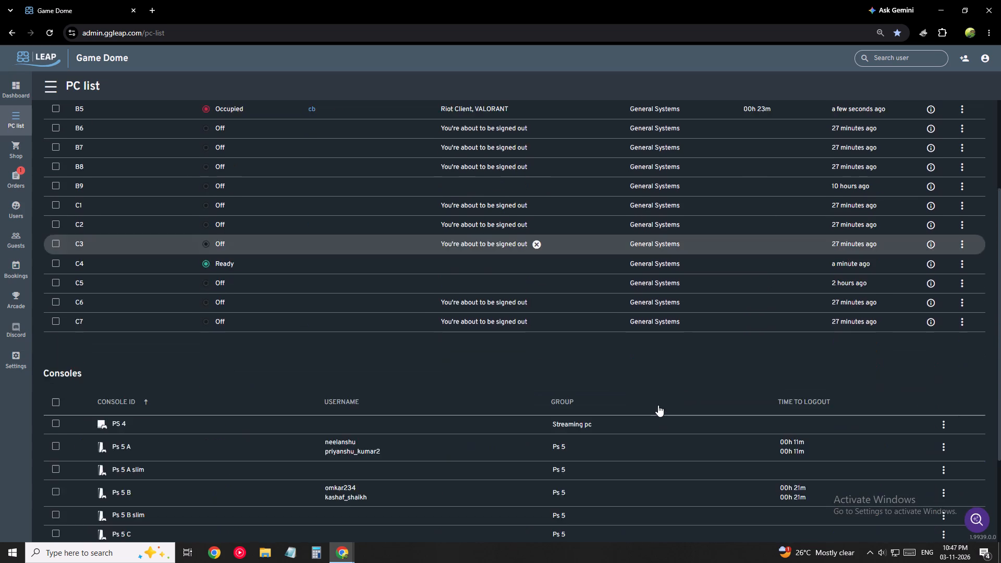
scroll(658, 405, down, 4)
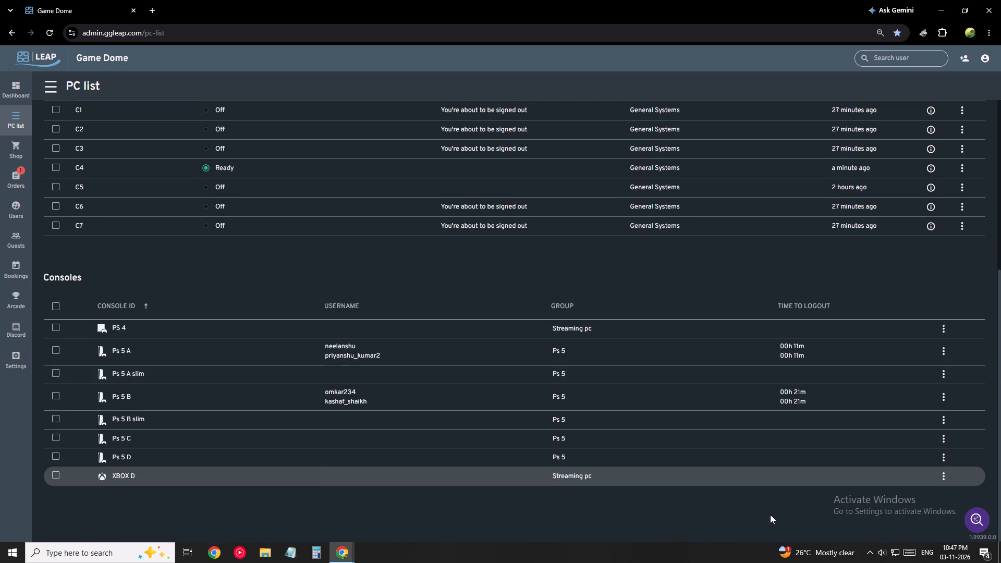
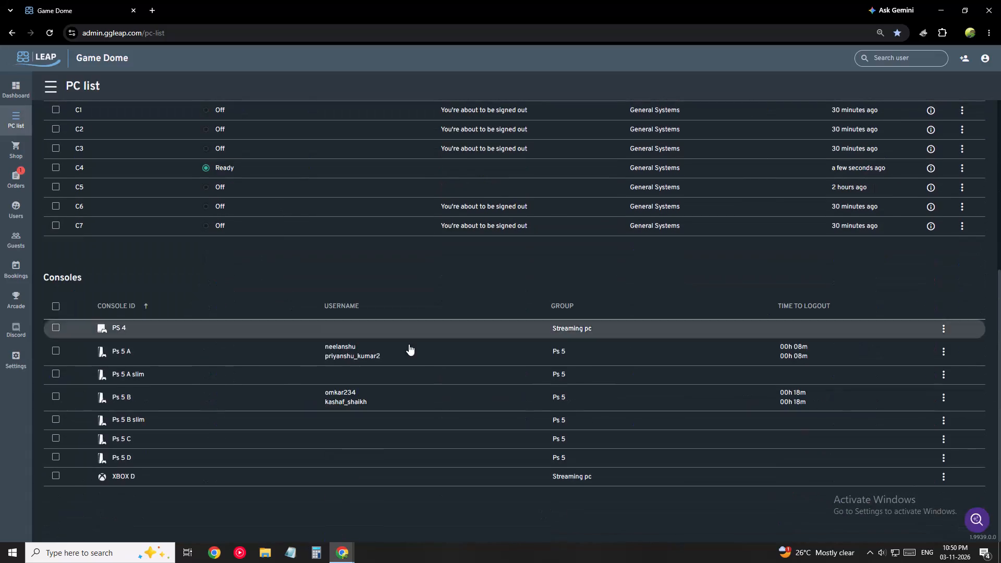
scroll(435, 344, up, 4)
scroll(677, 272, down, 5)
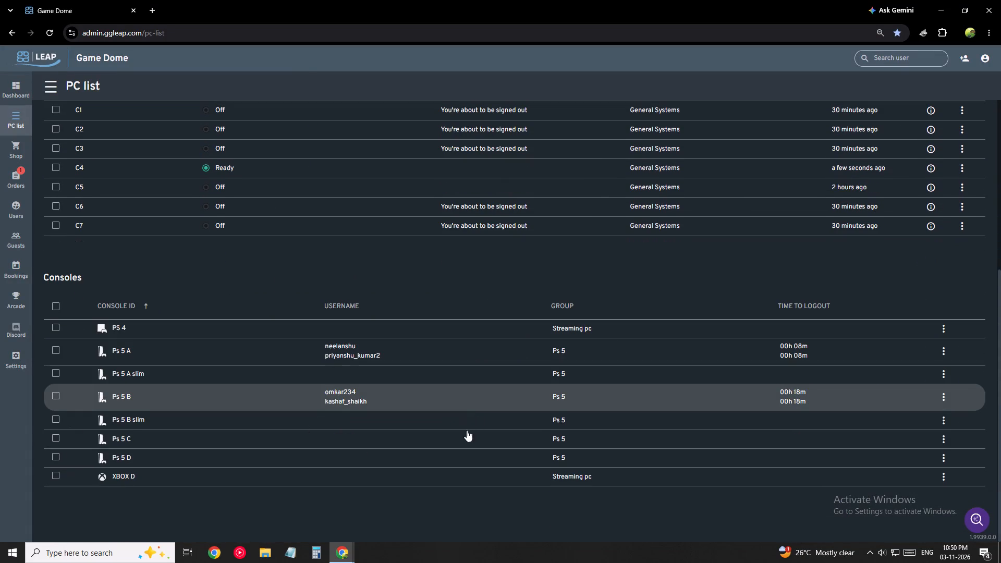
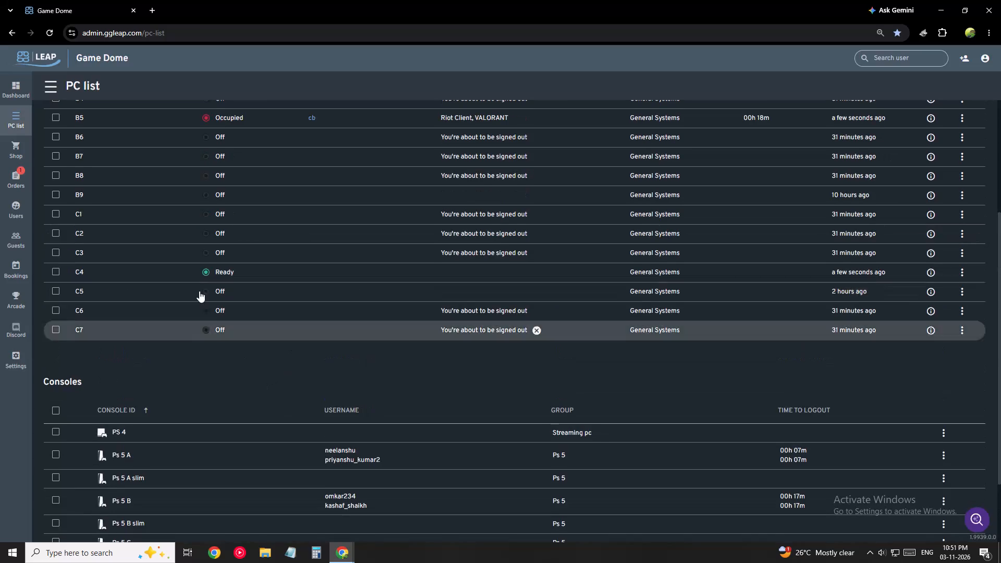
Shut down computer B2 and confirm the operation.
scroll(199, 290, up, 1)
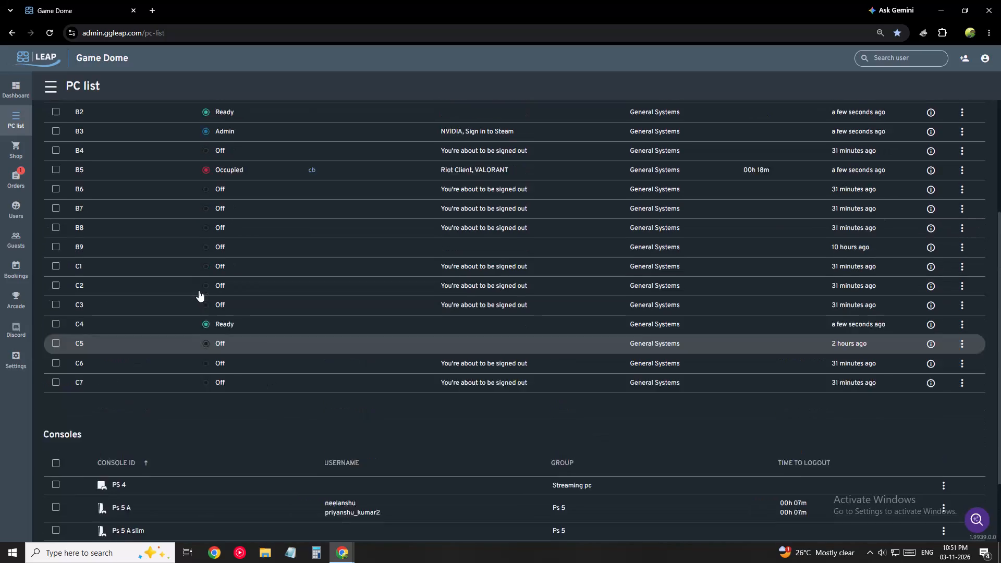
scroll(199, 290, up, 1)
scroll(261, 365, up, 2)
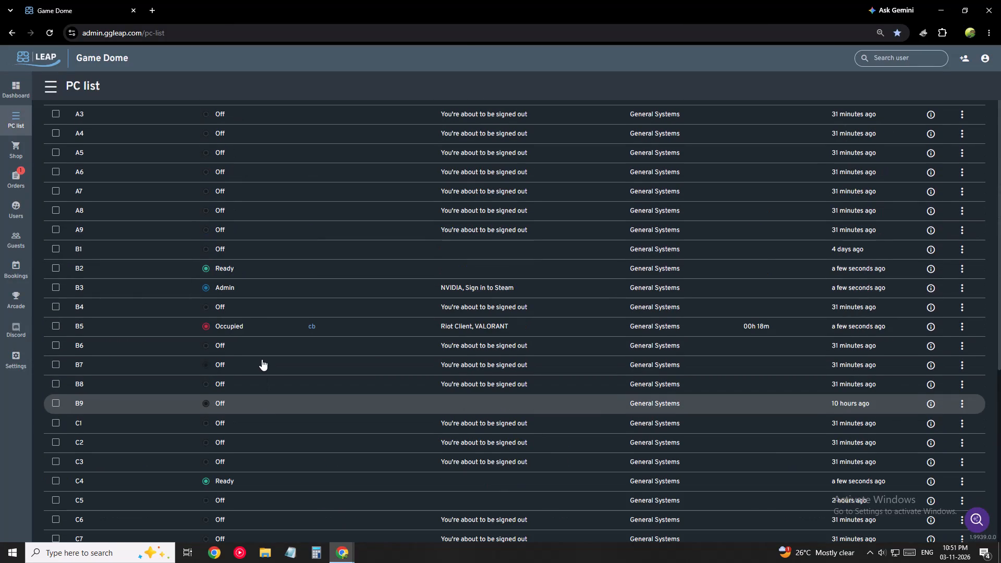
scroll(263, 318, up, 1)
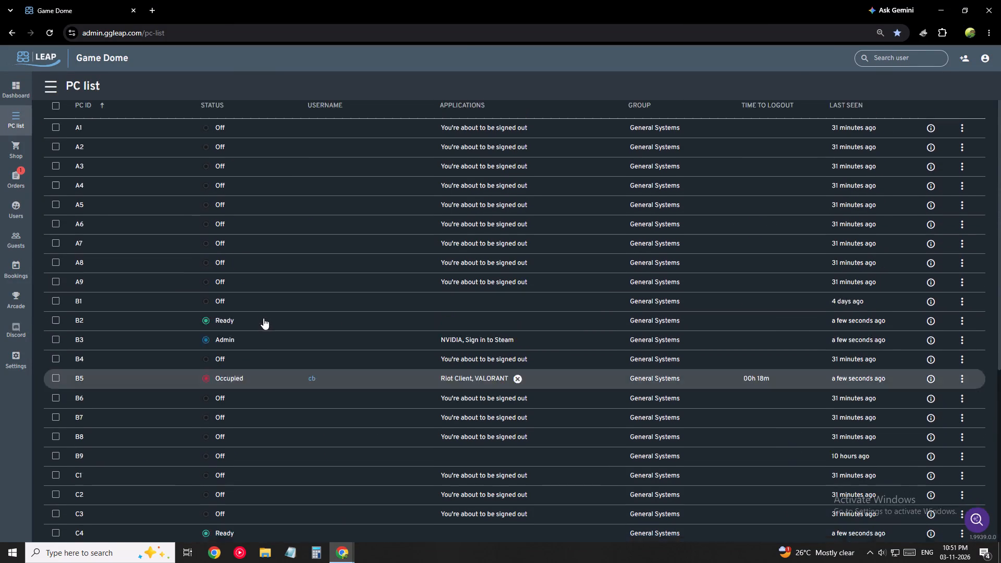
scroll(263, 318, up, 1)
click(220, 365)
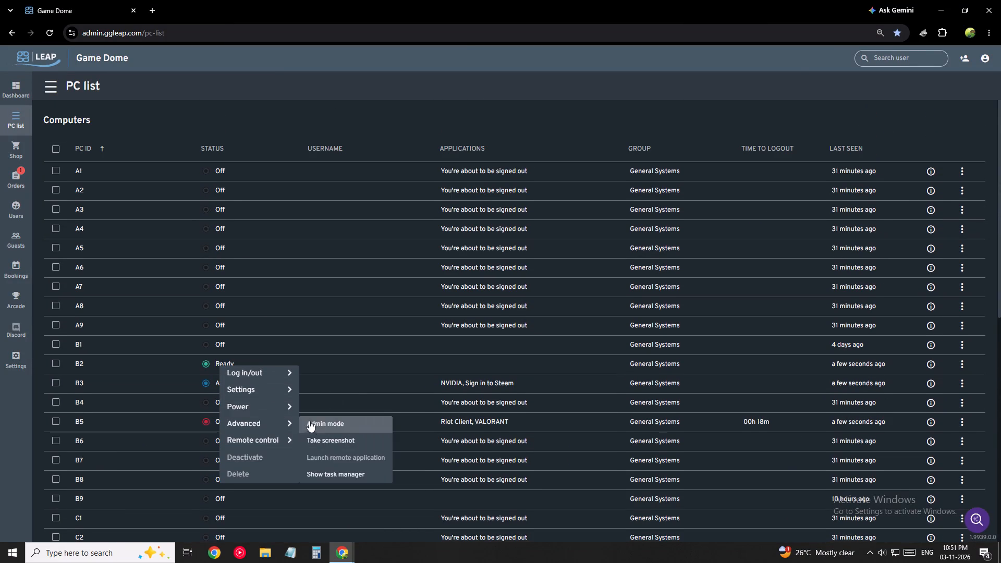
click(327, 436)
click(550, 312)
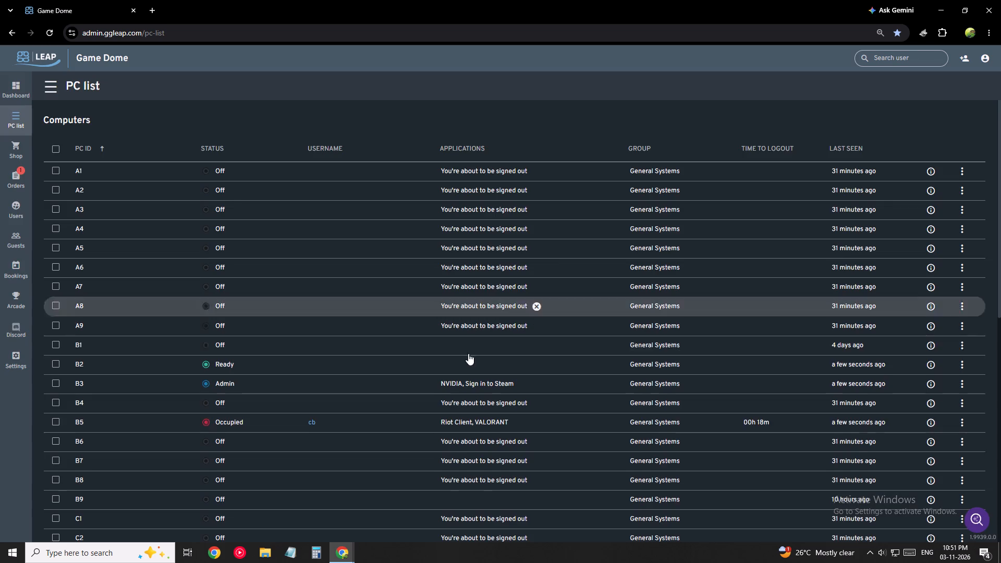
Shut down computer C4 and confirm the operation.
scroll(265, 429, down, 1)
scroll(377, 435, down, 1)
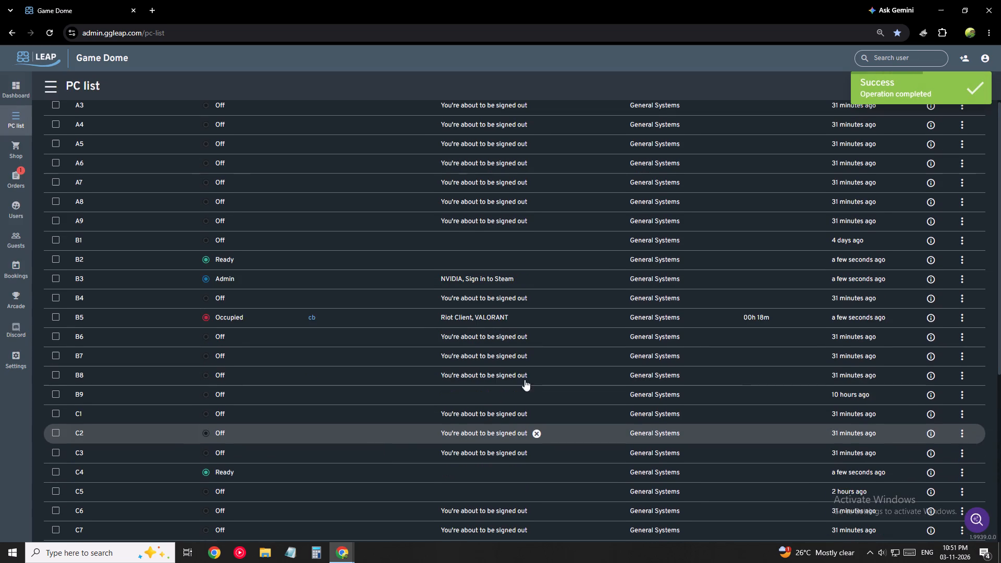
scroll(444, 454, down, 2)
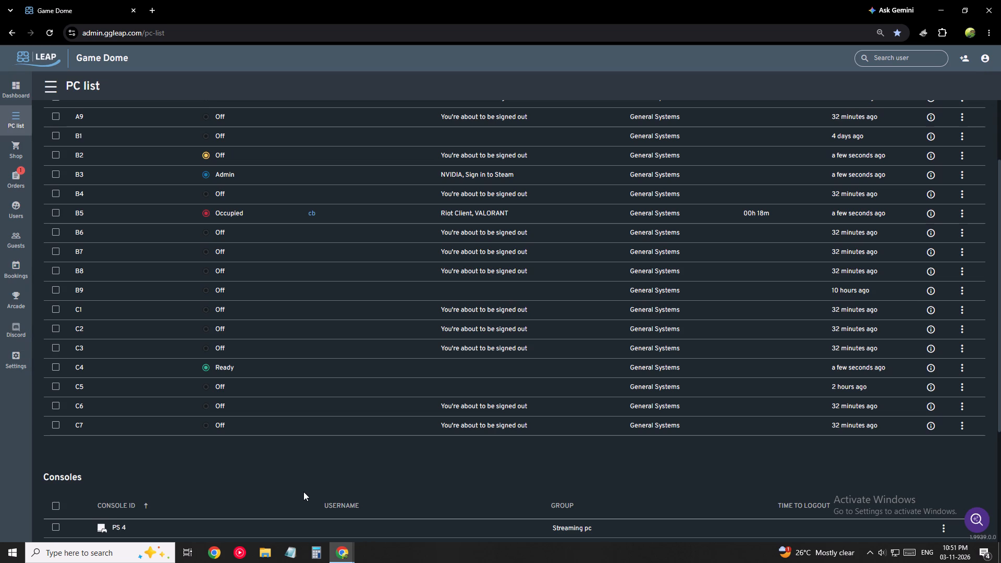
click(217, 370)
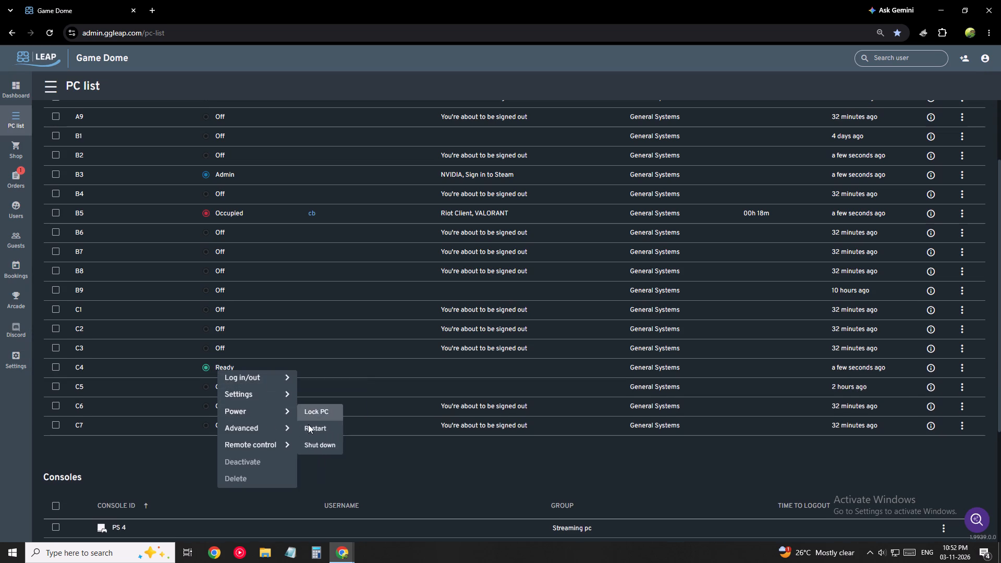
click(321, 446)
click(558, 315)
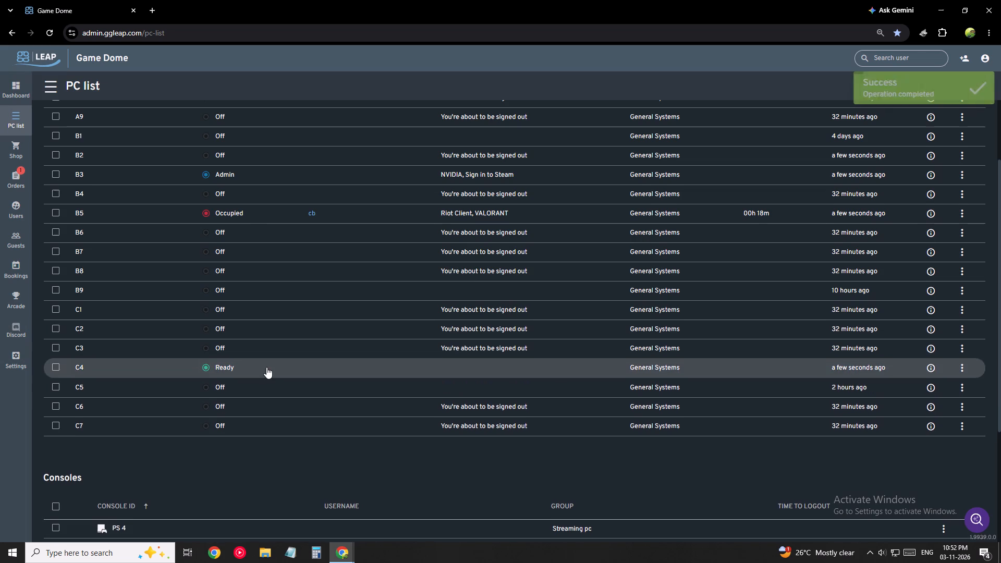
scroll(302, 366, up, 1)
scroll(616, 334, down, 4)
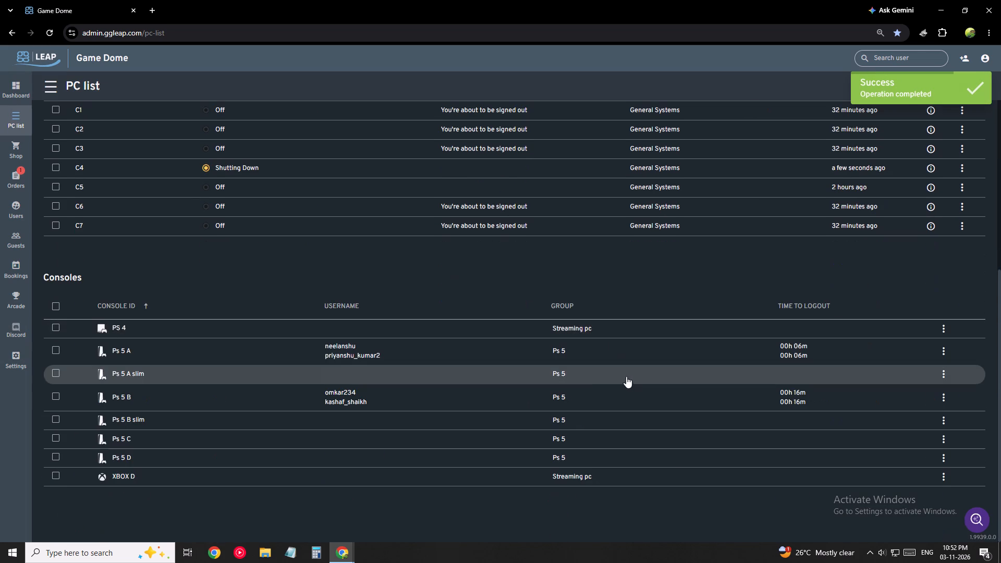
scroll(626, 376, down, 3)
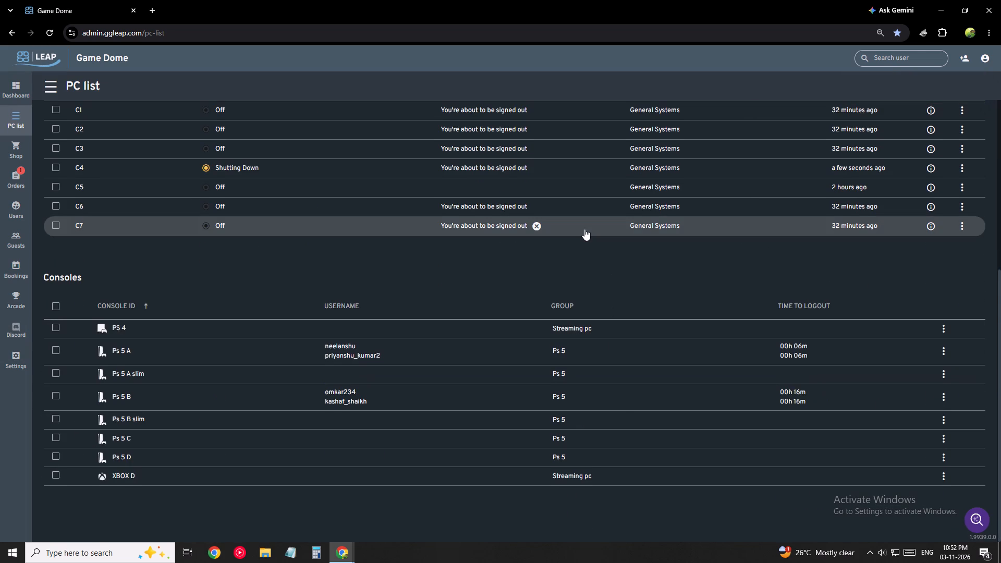
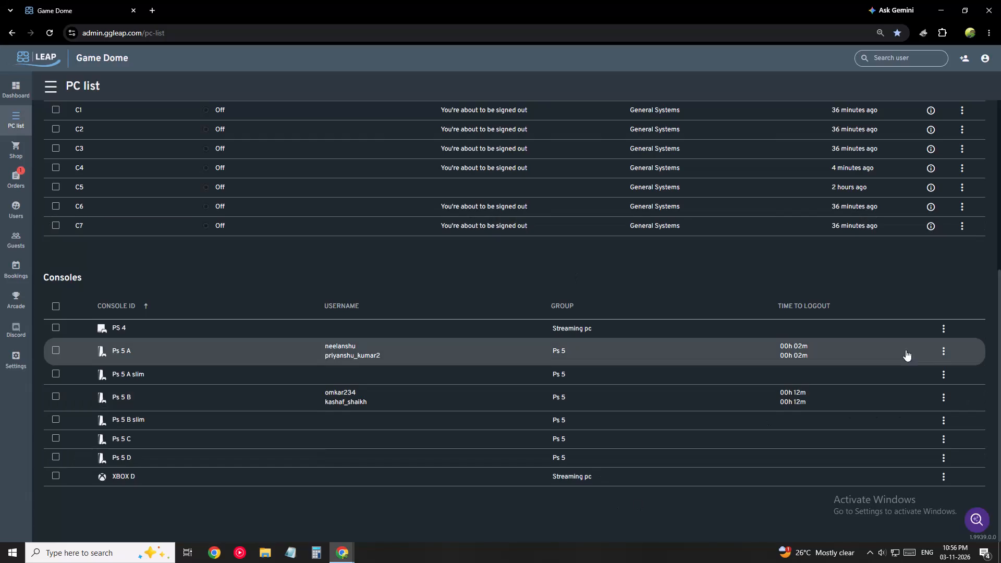
Log out all users from console Ps 5 A.
click(945, 350)
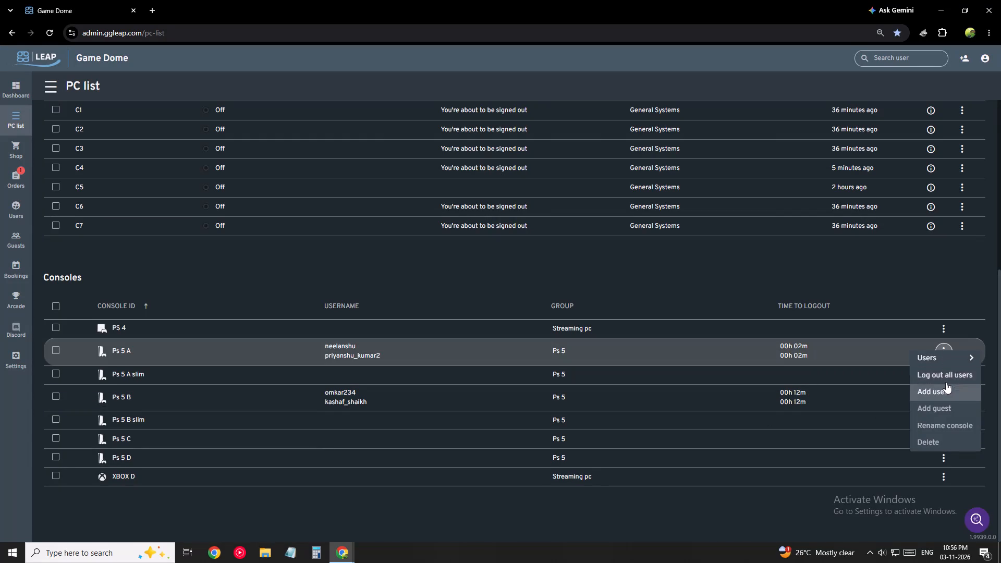
click(946, 381)
Log out all users from console Ps 5 B.
click(941, 386)
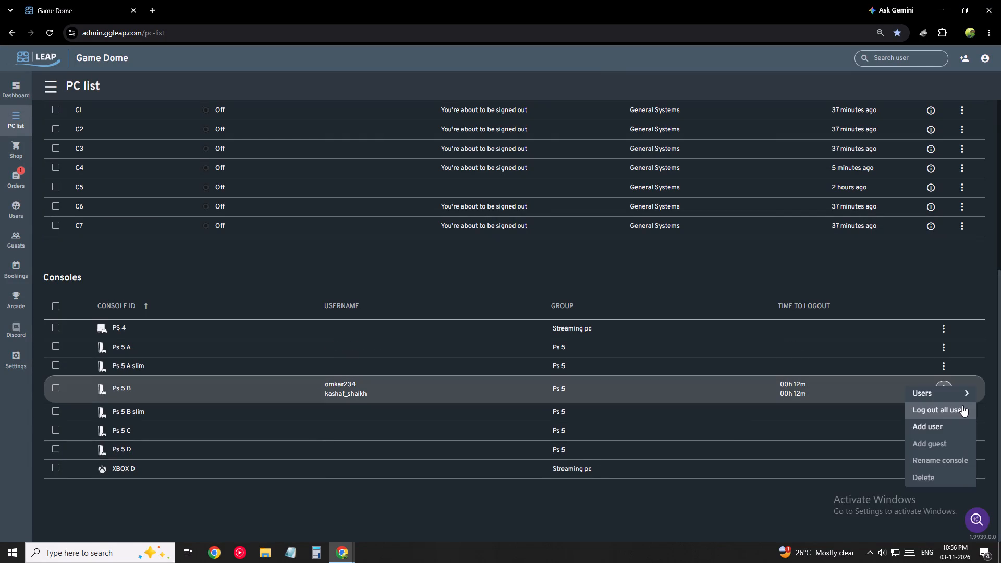
click(963, 407)
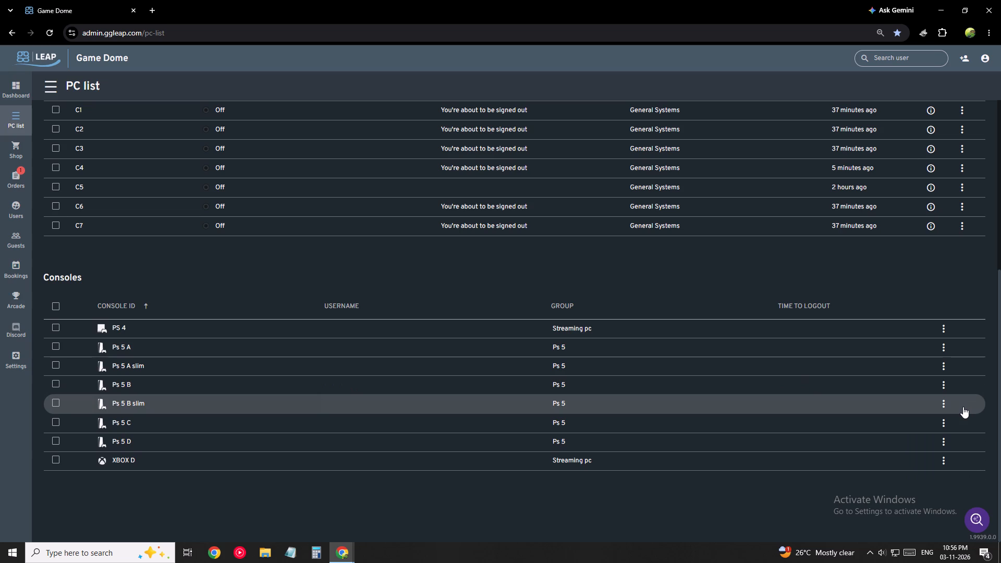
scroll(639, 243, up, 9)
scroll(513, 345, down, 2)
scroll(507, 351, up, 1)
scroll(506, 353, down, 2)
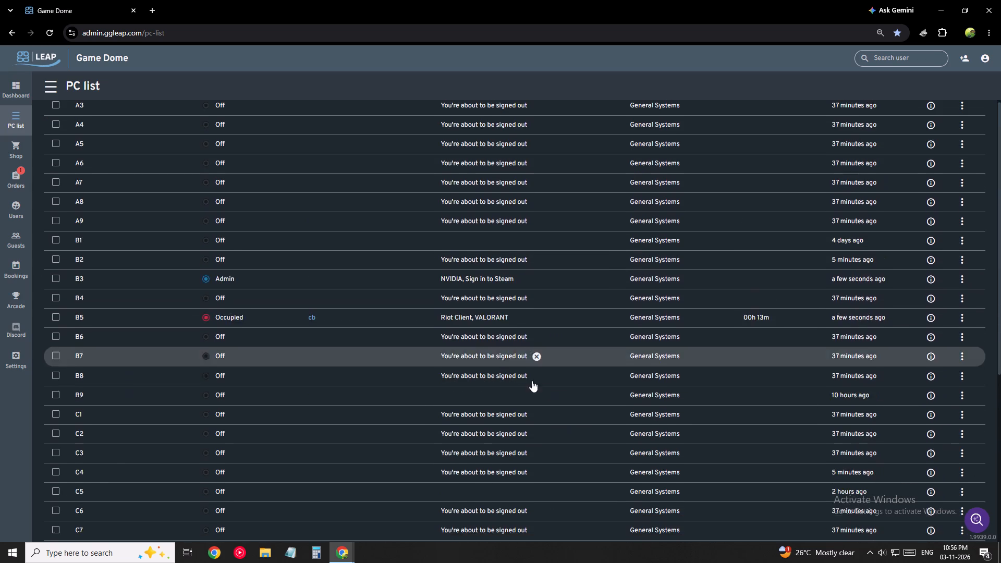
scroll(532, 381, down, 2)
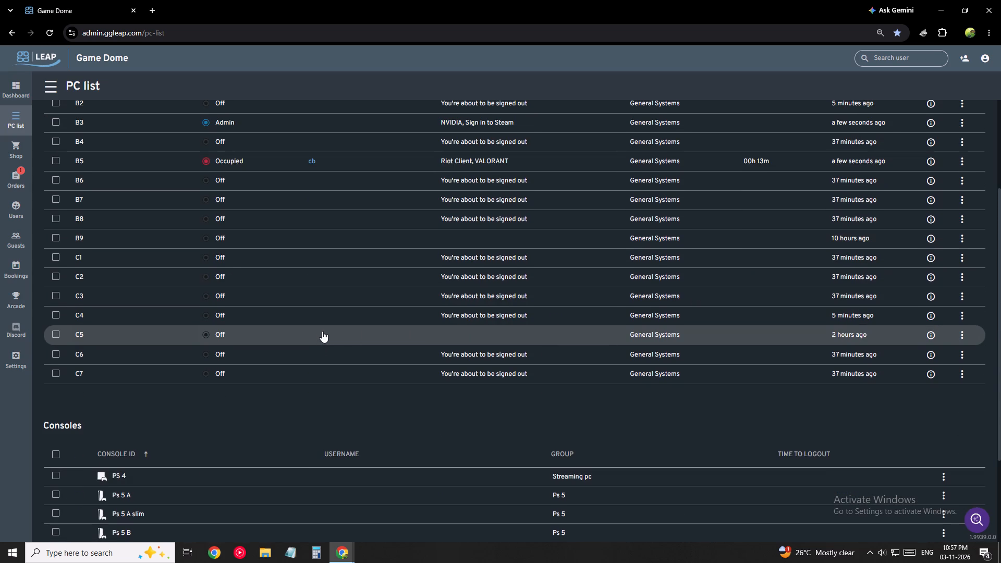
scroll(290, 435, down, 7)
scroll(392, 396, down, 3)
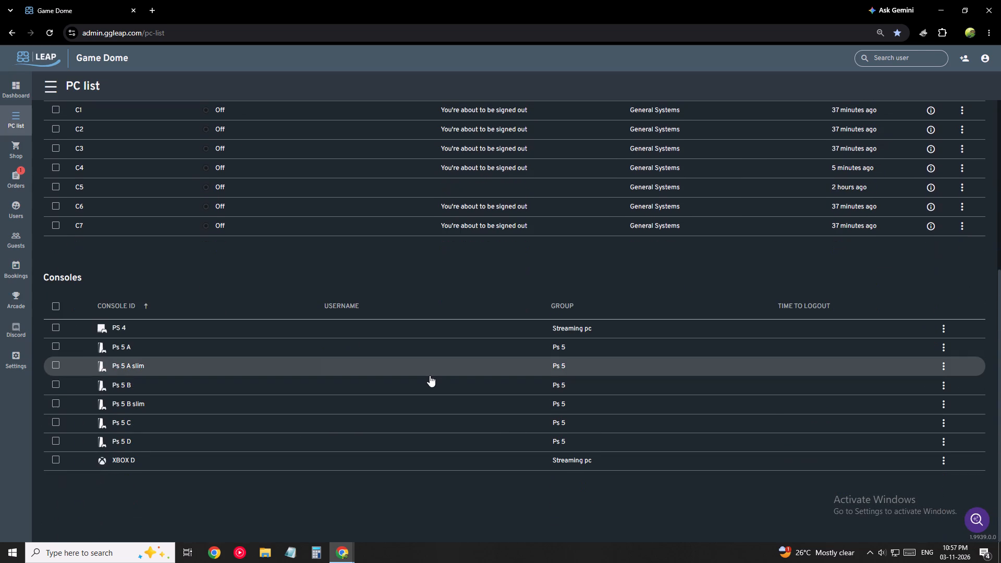
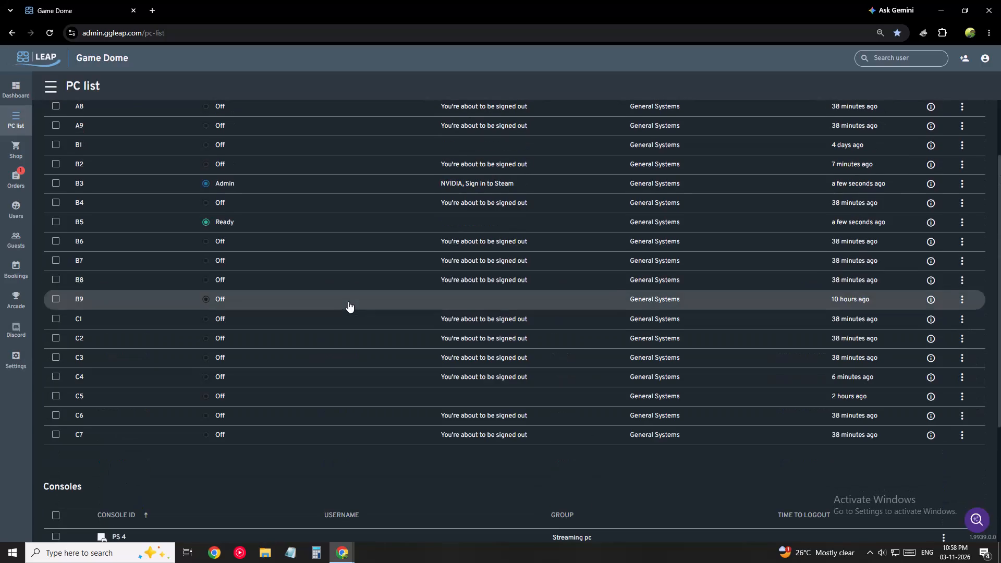
Shut down the idle PC B5 from the PC list and clear its selection.
click(216, 215)
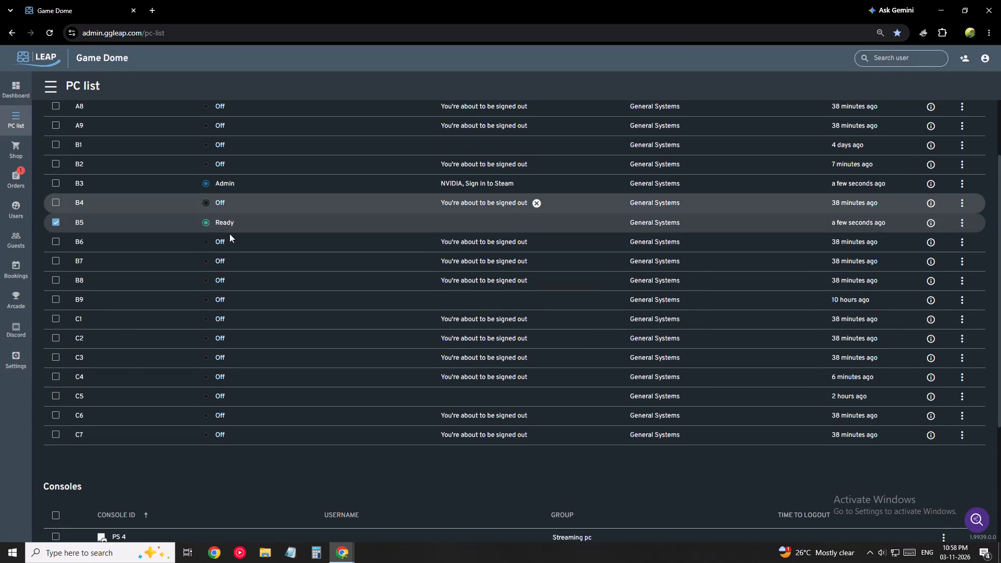
click(224, 224)
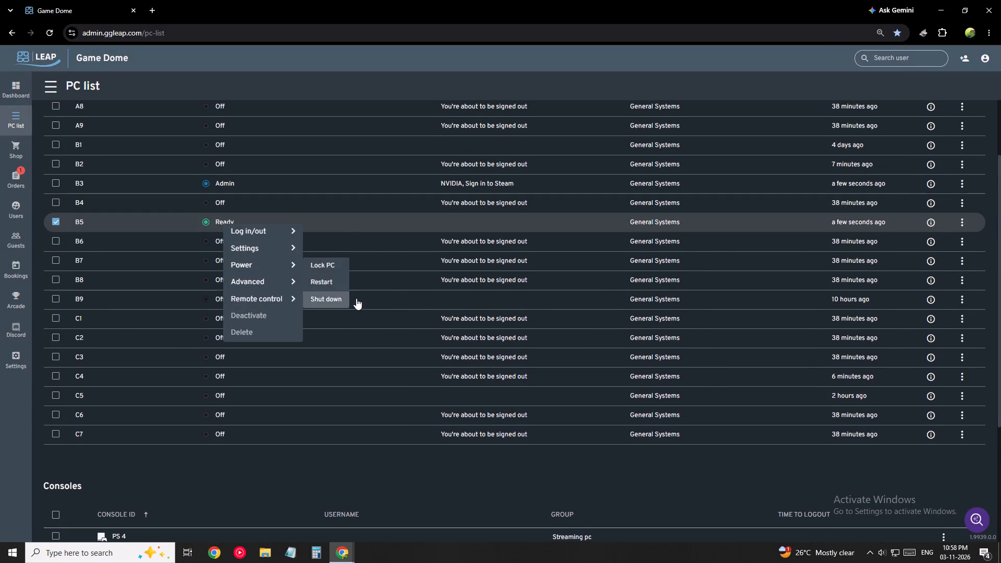
click(328, 297)
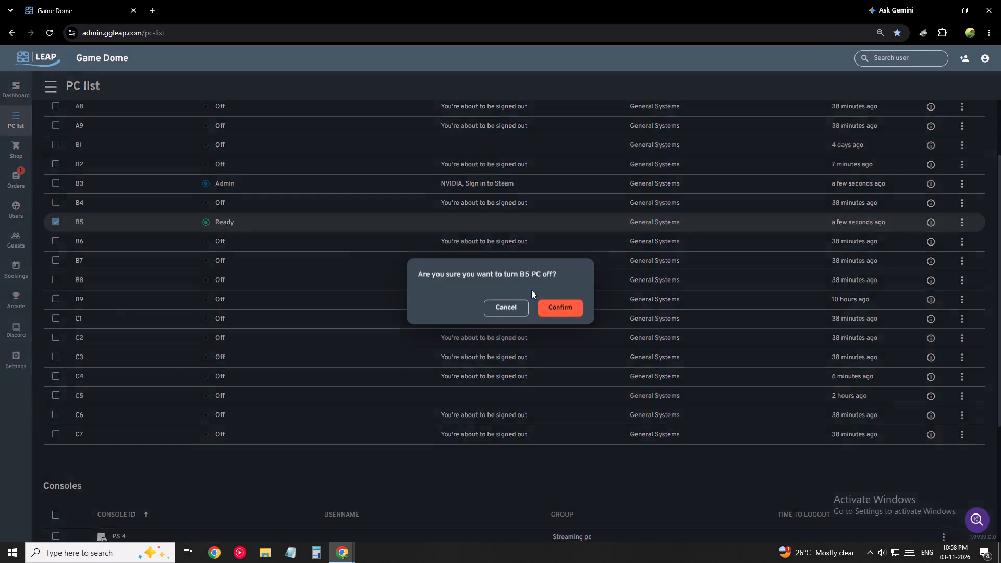
click(569, 312)
click(56, 222)
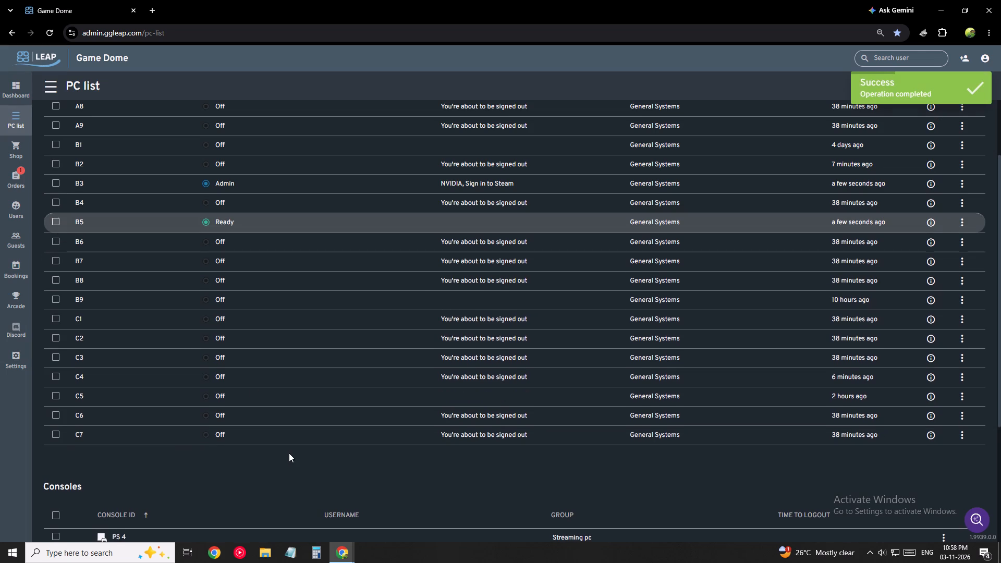
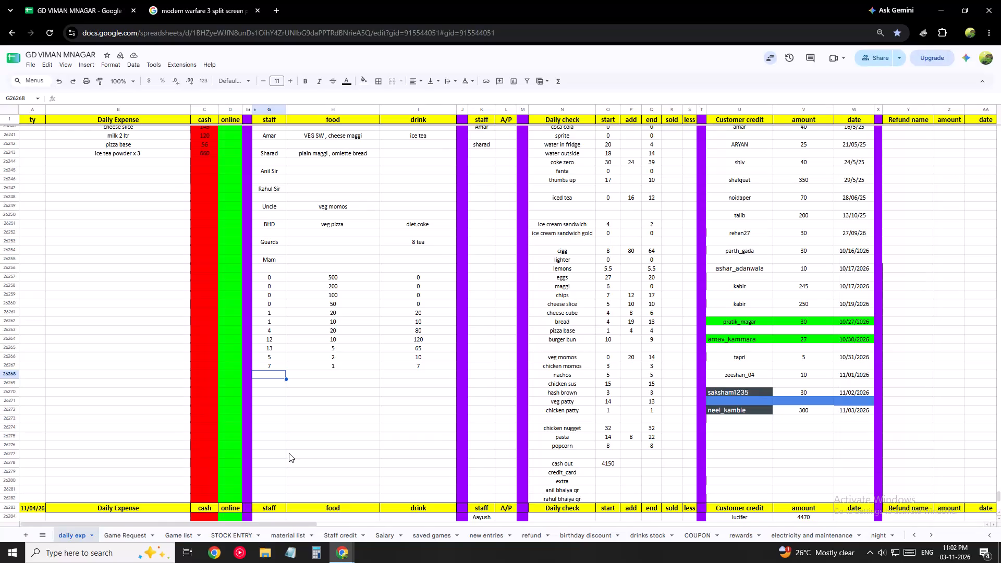
Check the sum of the cash denomination amounts in the 11/03/26 block, then clear the selection.
drag(426, 396, 438, 309)
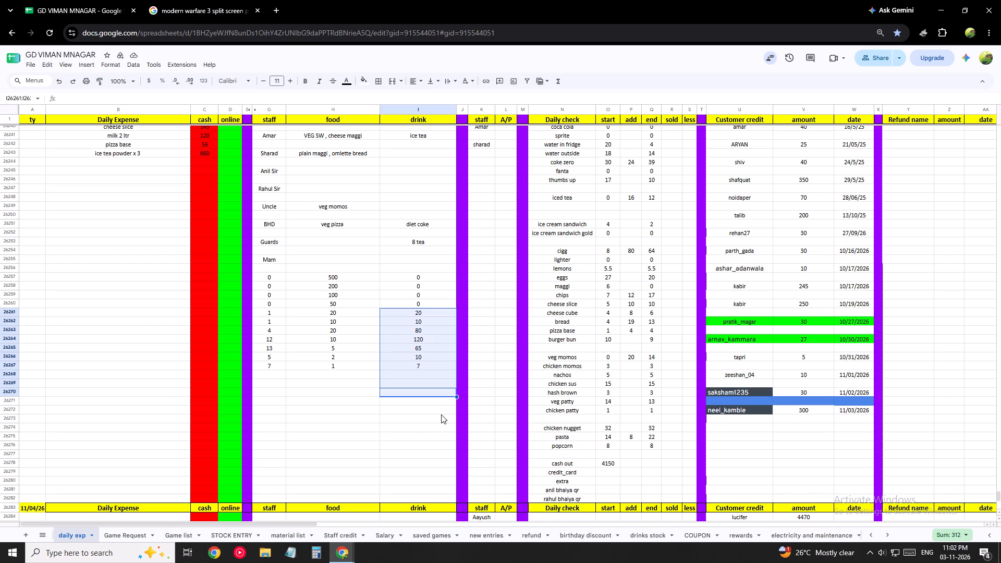
click(390, 423)
Change Amar's 11/03/26 food entry to "VEG cheese SW , cheese maggi".
scroll(417, 400, up, 2)
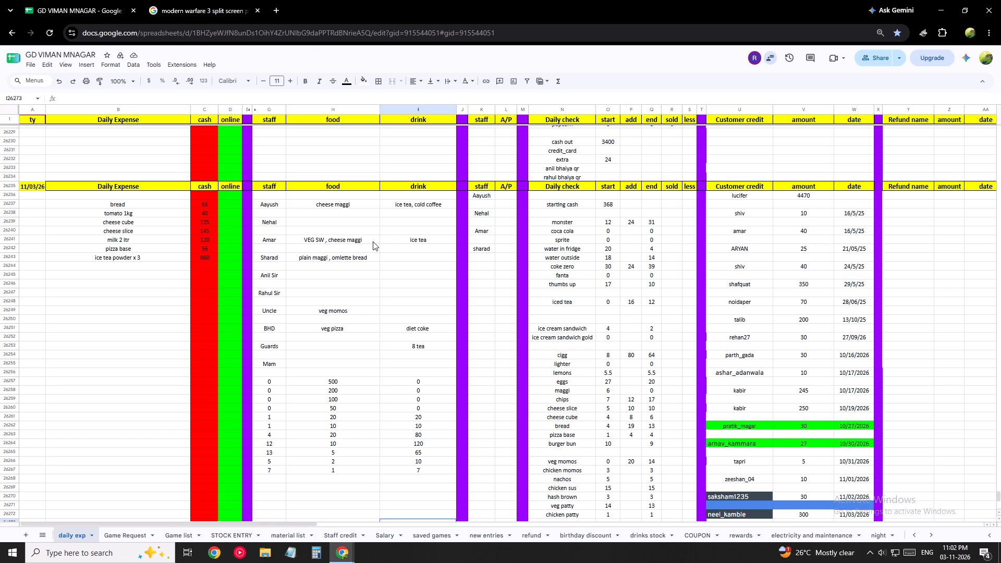
double_click(311, 237)
click(315, 238)
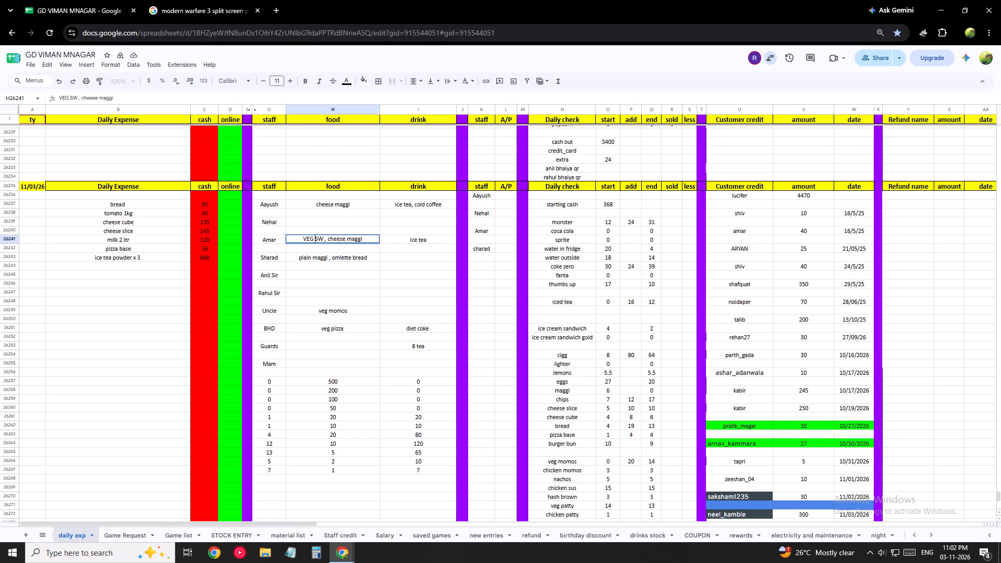
text(cheese)
key(space)
key(Return)
Enter "cold coffee" as Sharad's drink for 11/03/26.
key(Right)
key(Down)
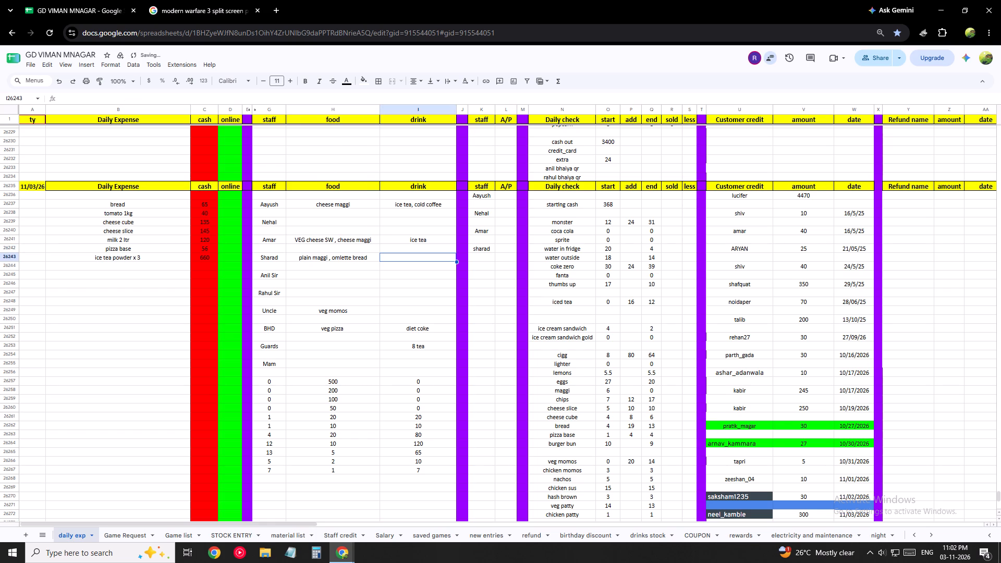
text(cold cpffee)
key(BackSpace)
key(BackSpace)
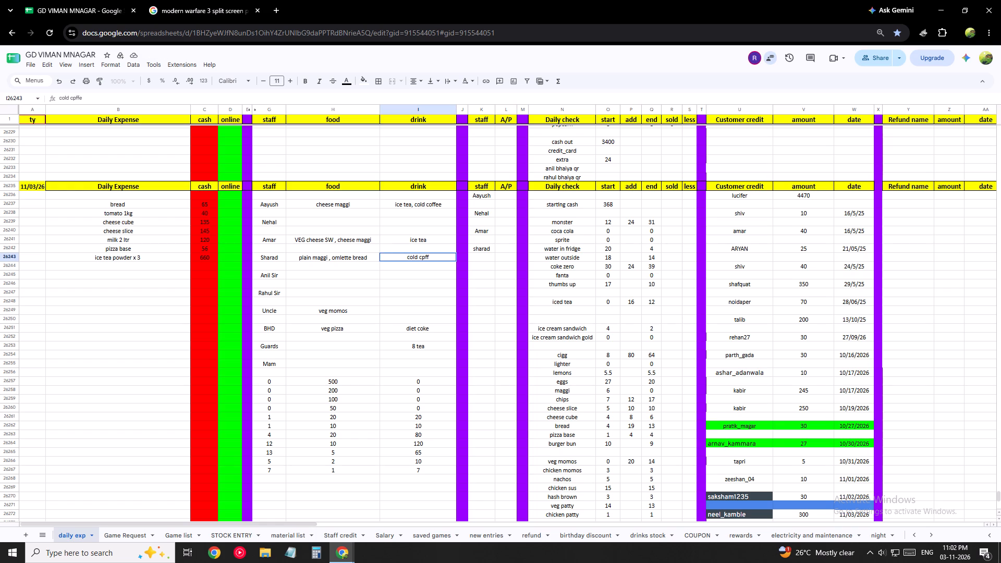
key(BackSpace)
key(BackSpace)
key(BackSpace)
text(offee)
key(Return)
key(Down)
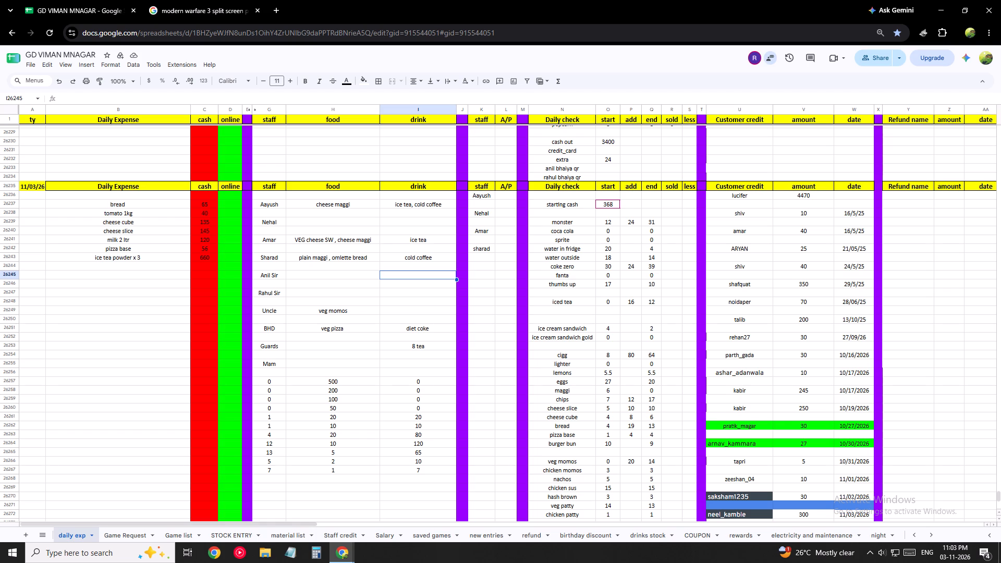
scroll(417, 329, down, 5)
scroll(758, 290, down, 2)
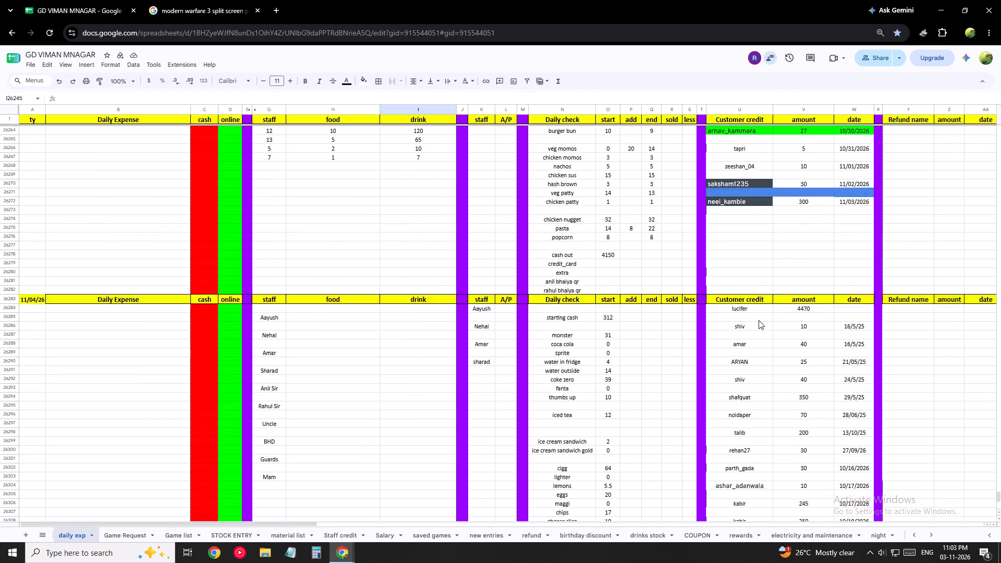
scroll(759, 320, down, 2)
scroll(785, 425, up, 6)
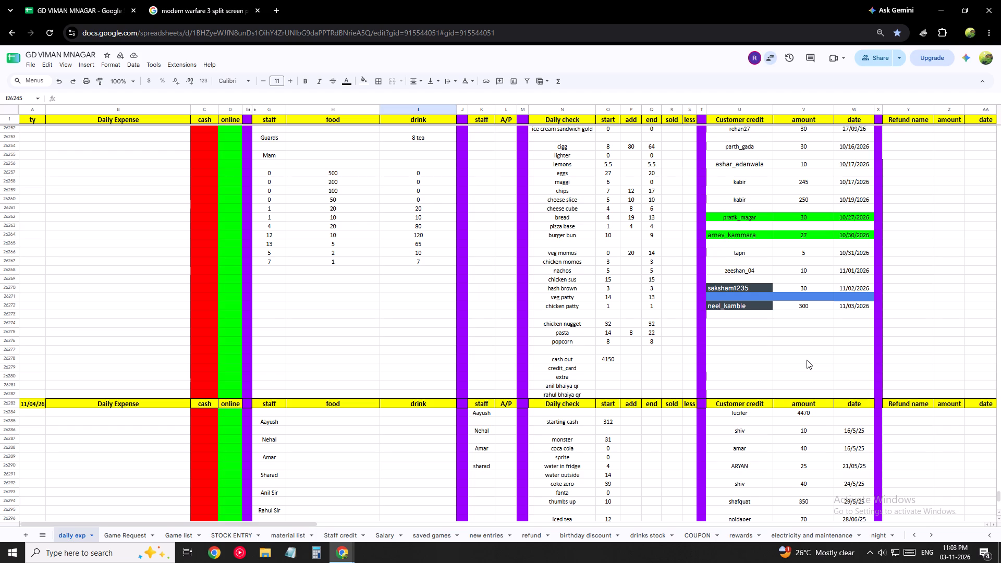
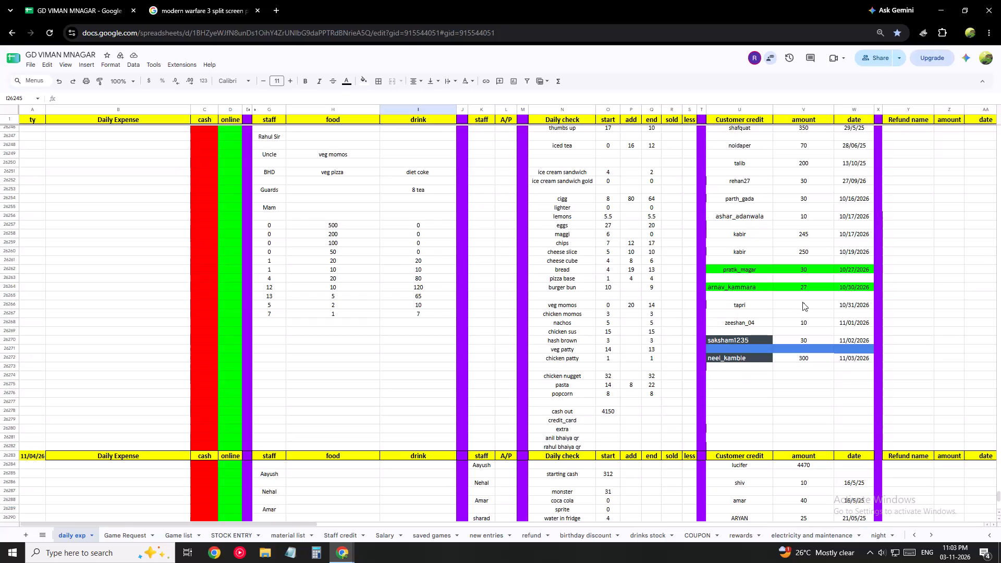
Check the sum of the two green-highlighted customer credit amounts in the 11/03/26 block, then clear the selection.
drag(805, 300, 811, 269)
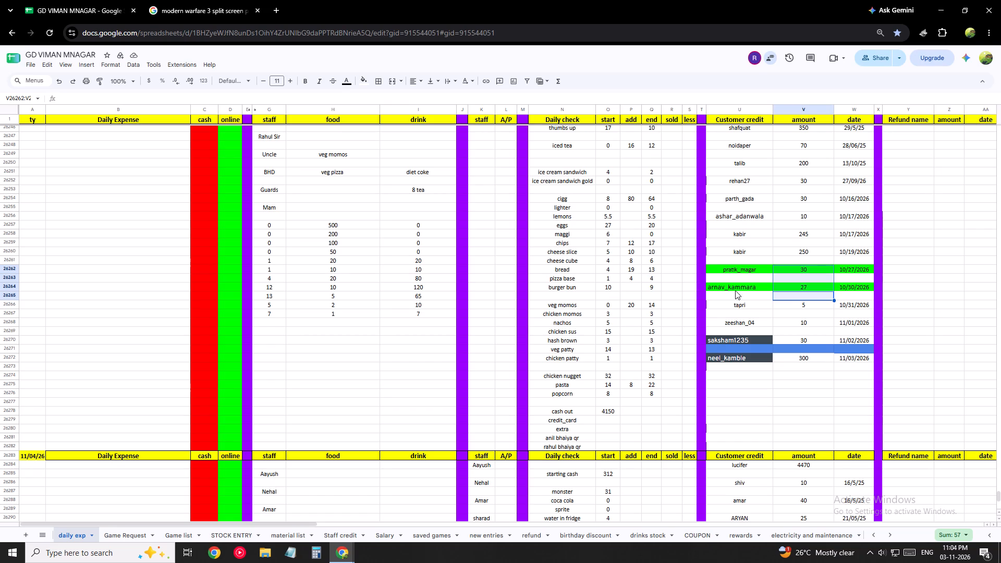
scroll(567, 198, up, 1)
scroll(567, 198, down, 1)
scroll(568, 198, up, 1)
scroll(304, 198, up, 3)
click(409, 334)
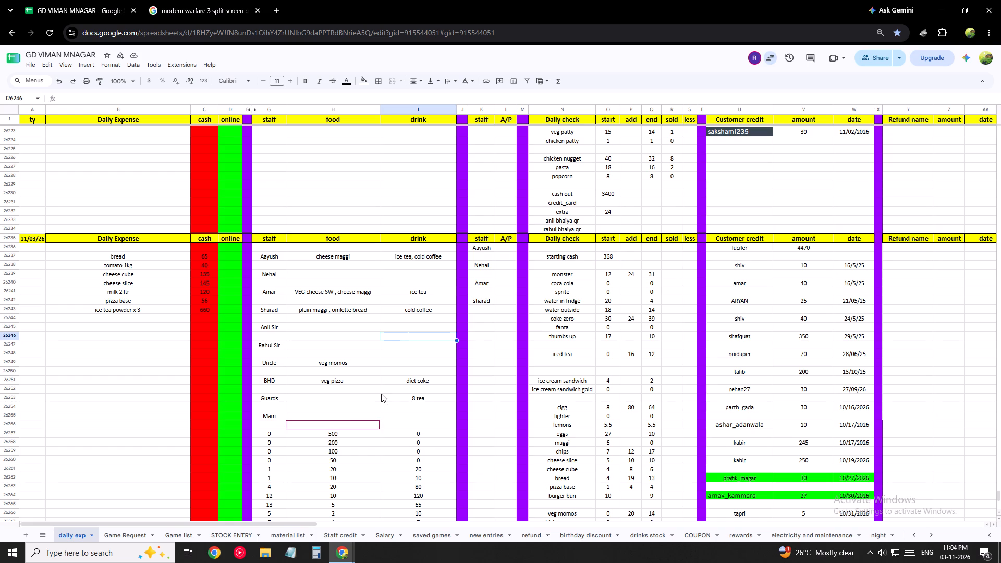
Check the sum of the 11/03/26 cash expenses, then clear the selection.
scroll(365, 416, down, 2)
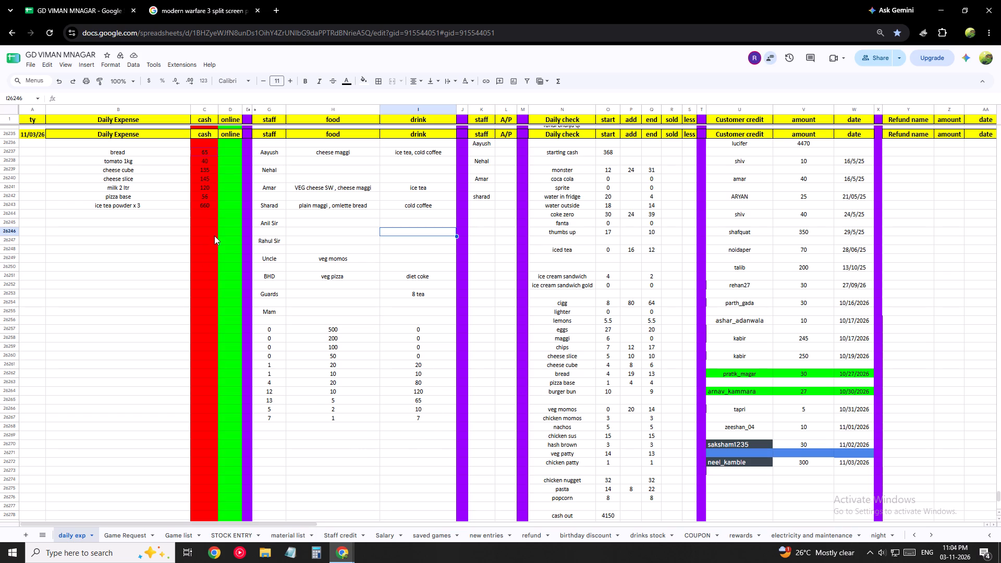
drag(214, 229, 203, 151)
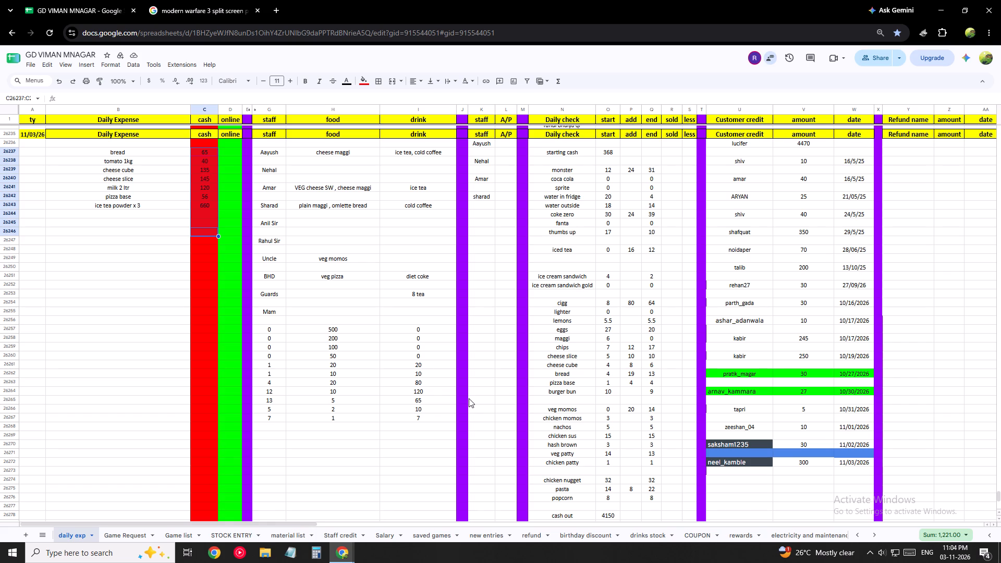
click(158, 289)
Review the 11/03/26 block against the 11/04/26 block, including daily checks and customer credits.
scroll(182, 301, up, 3)
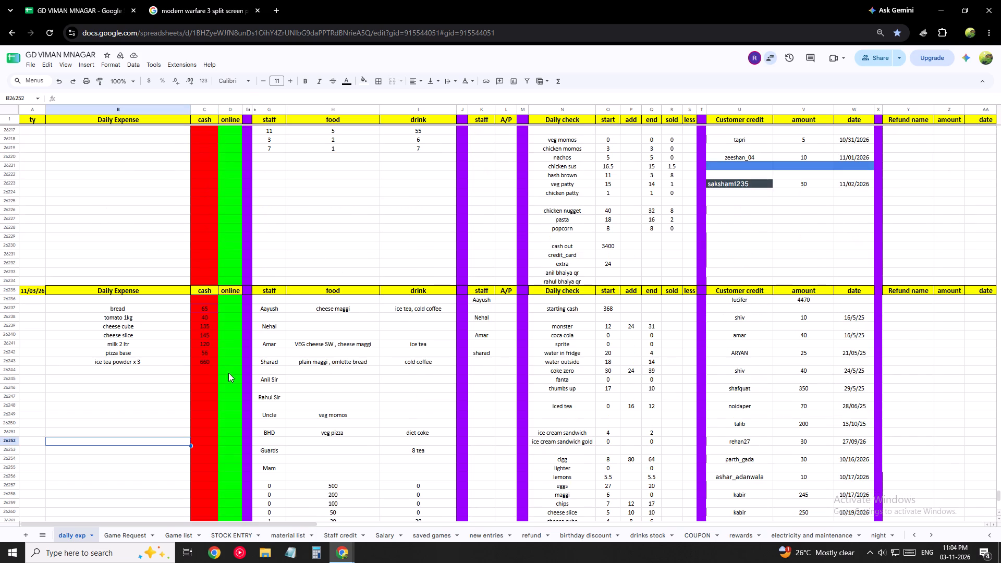
scroll(258, 373, down, 1)
scroll(714, 400, down, 3)
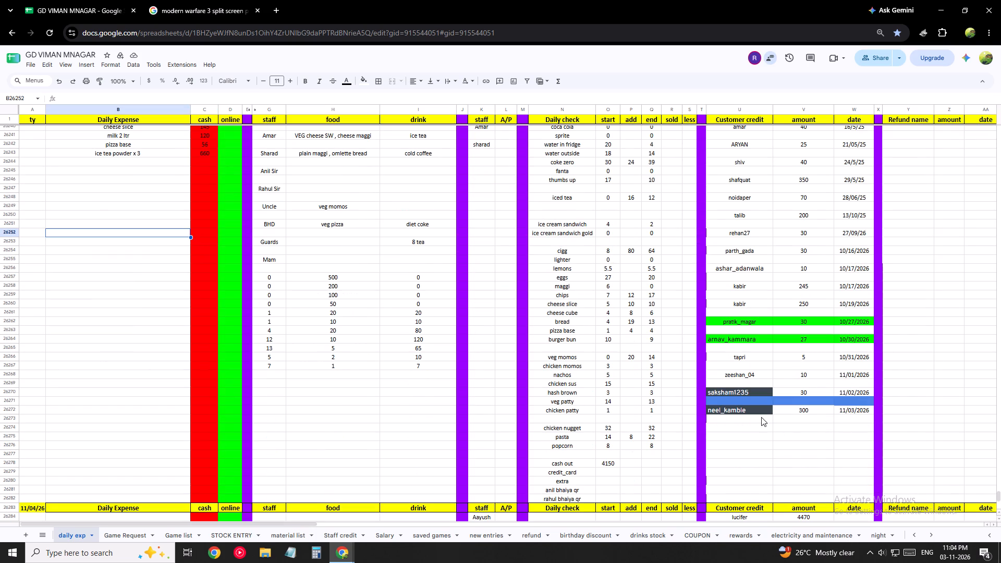
scroll(787, 454, up, 2)
scroll(774, 457, down, 5)
scroll(694, 367, down, 4)
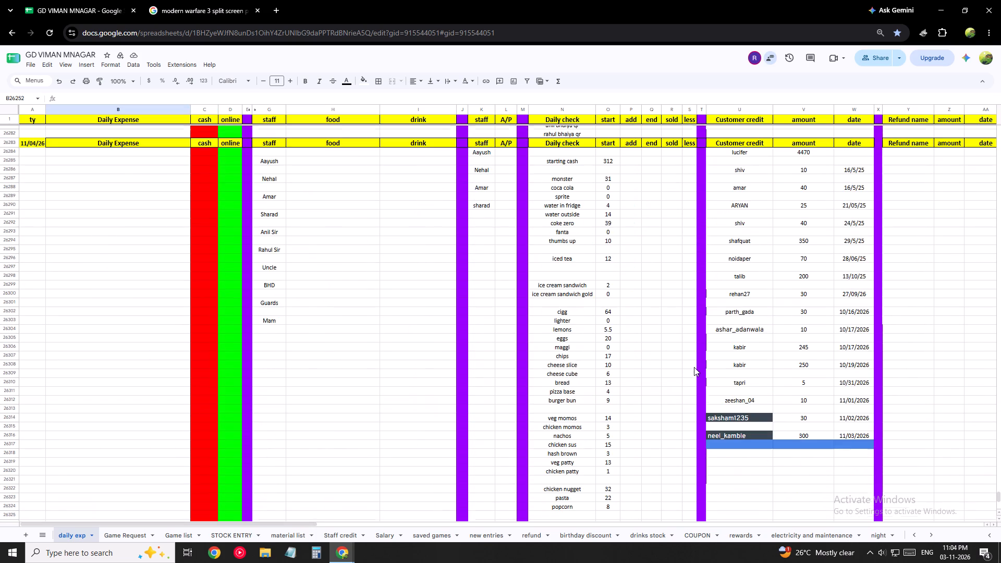
scroll(679, 417, up, 3)
scroll(679, 417, down, 1)
scroll(674, 412, up, 5)
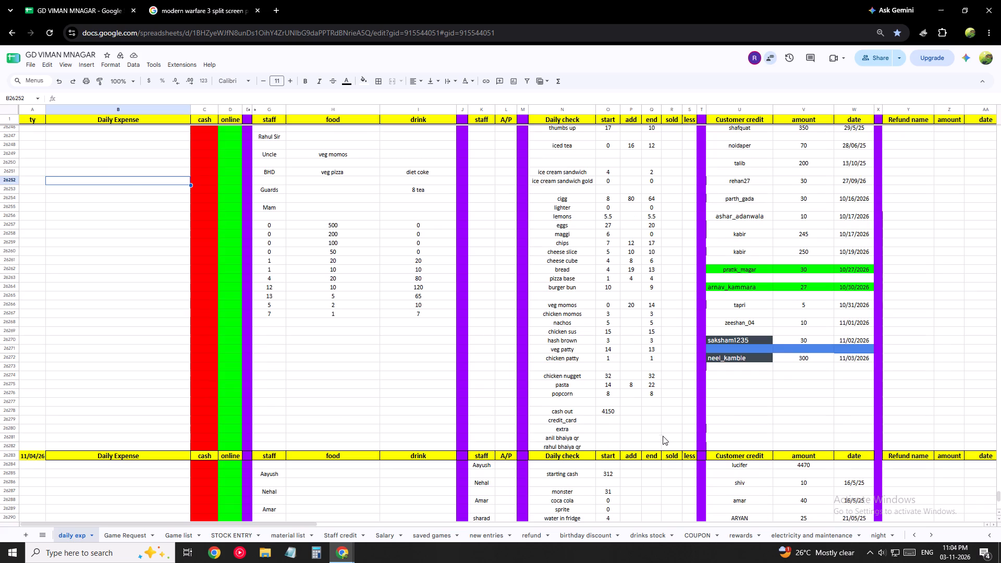
scroll(661, 434, up, 1)
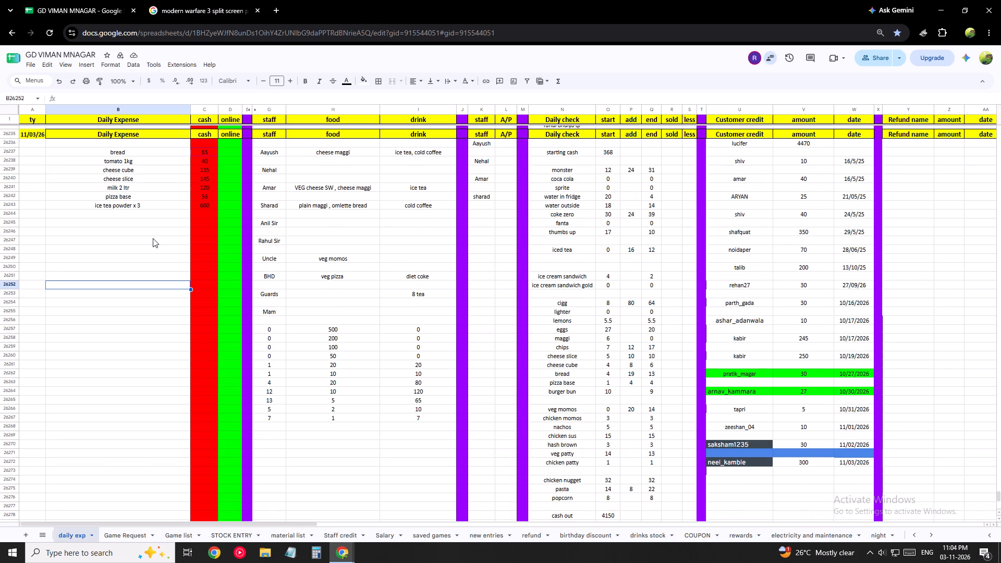
Add quantities to two 11/03/26 expense entries, making them "cheese cube x 8" and "cheese slice x 10".
click(168, 176)
double_click(158, 173)
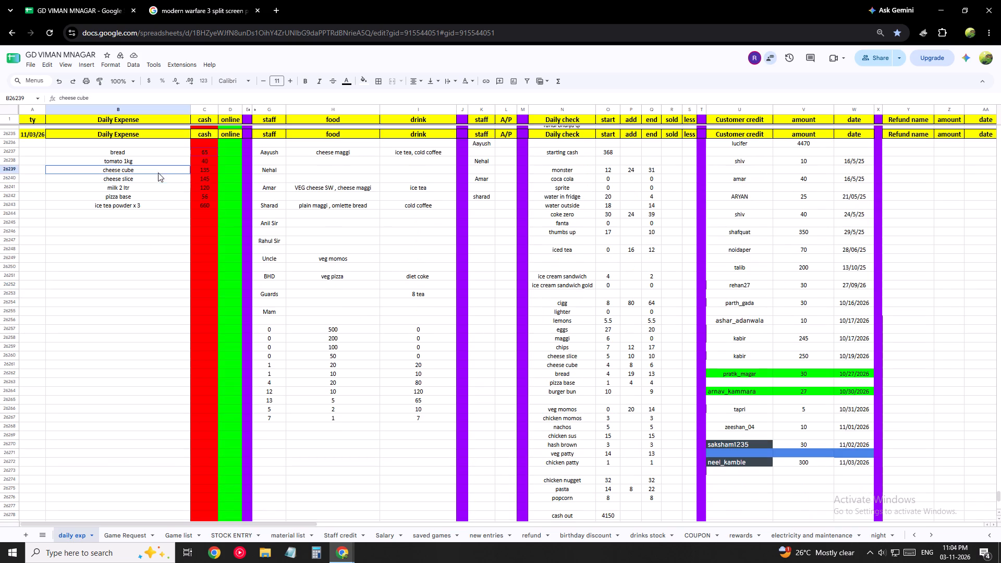
key(space)
text(x 8)
key(space)
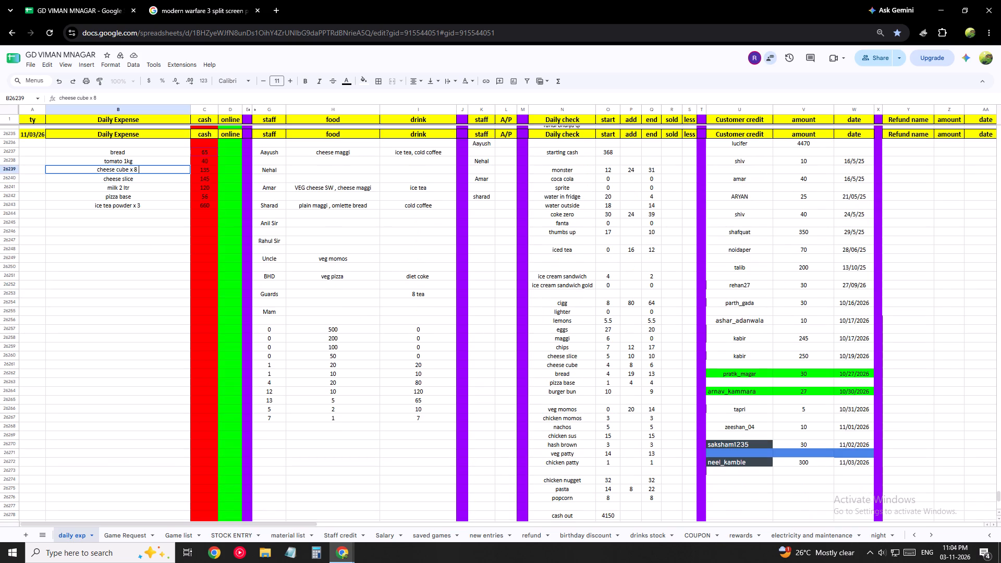
key(Return)
key(Return)
key(space)
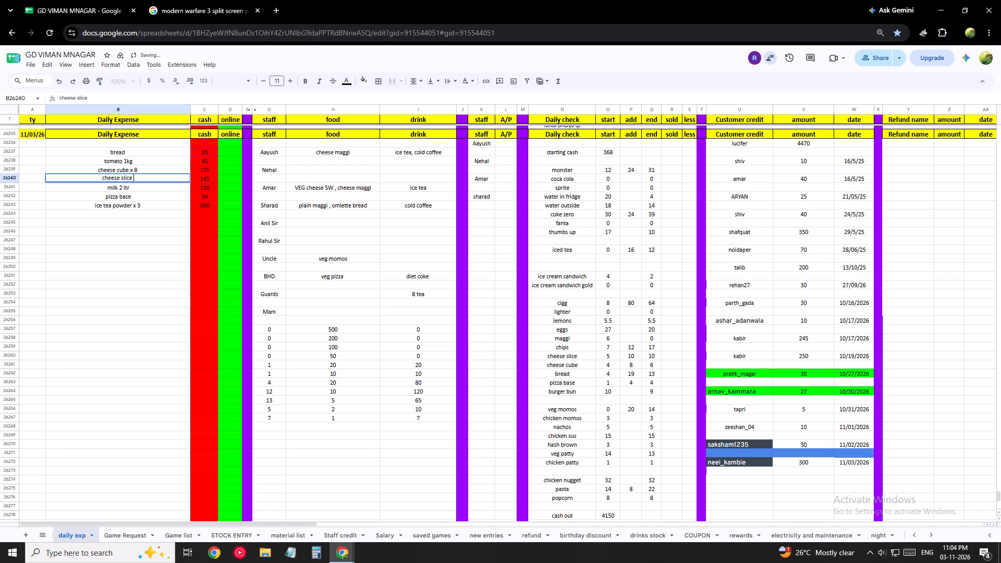
text(x 1)
key(0)
key(Return)
Change the 11/03/26 bread expense entry to "bread x 19".
key(Up)
key(Up)
key(Up)
key(Up)
key(Return)
key(space)
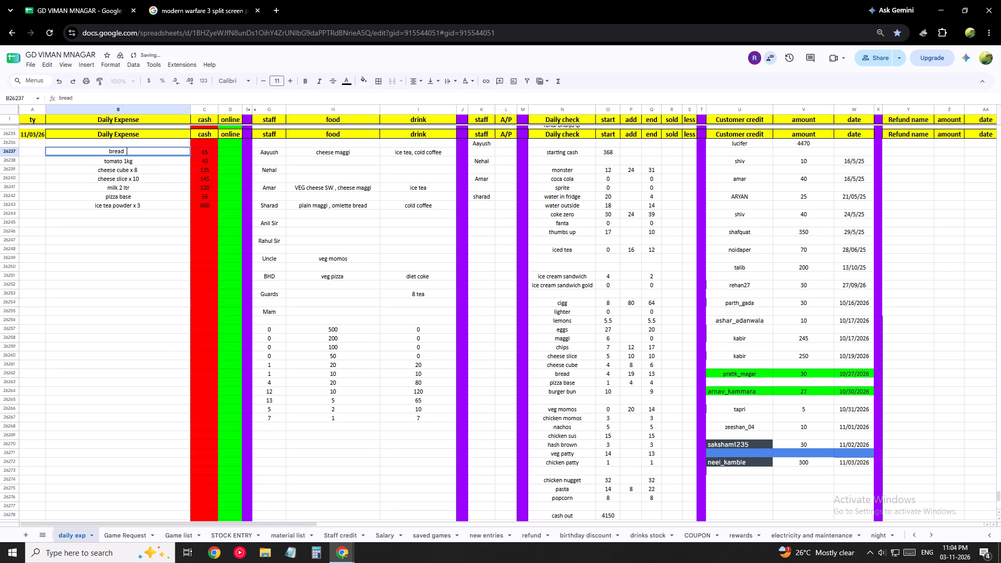
key(BackSpace)
text(x 19)
key(Return)
key(Down)
key(Down)
key(Down)
key(Down)
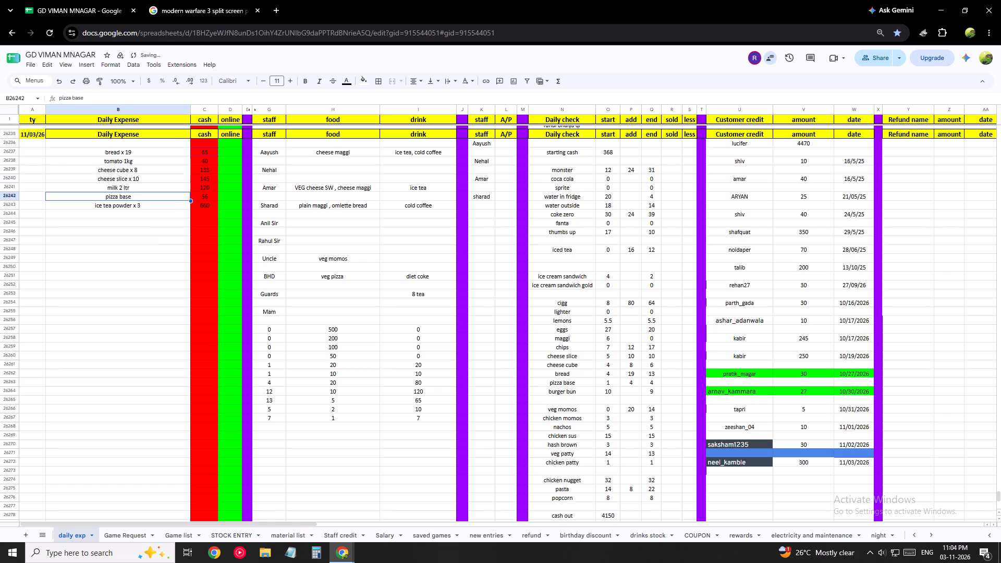
key(Up)
key(Down)
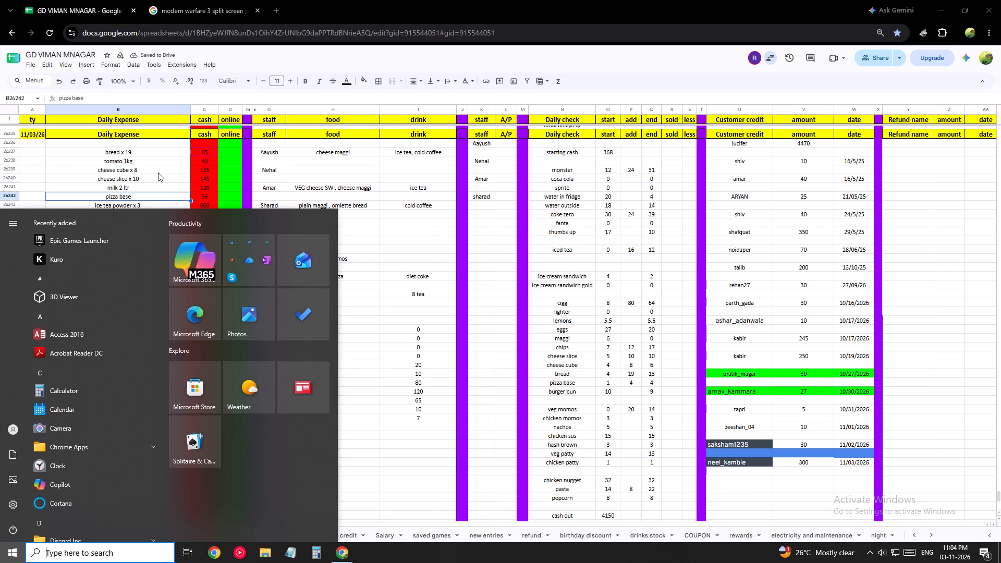
Calculate 16583 minus 17313 in Calculator and move its window clear of the daily check columns.
text(cal)
key(Return)
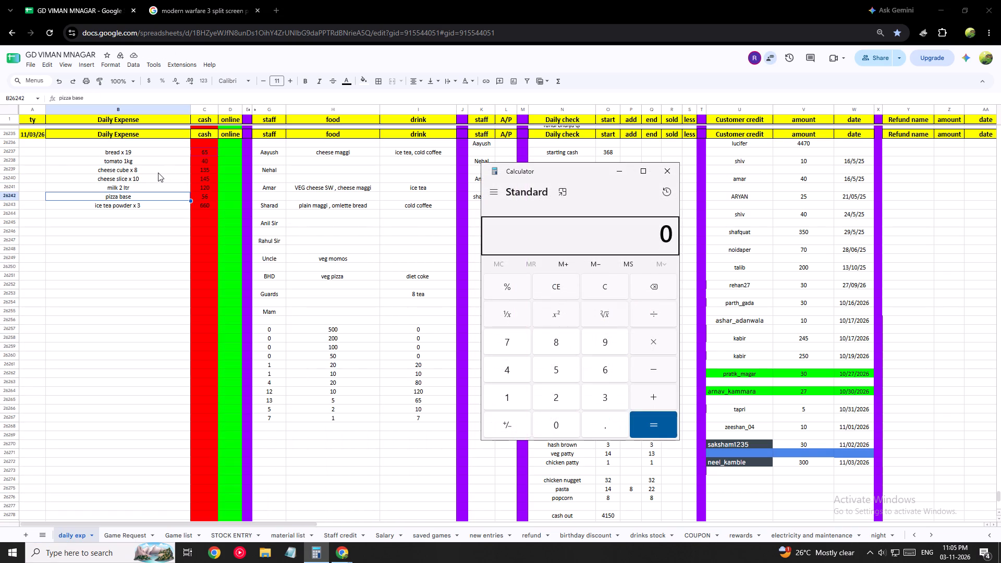
text(16)
text(583)
click(655, 369)
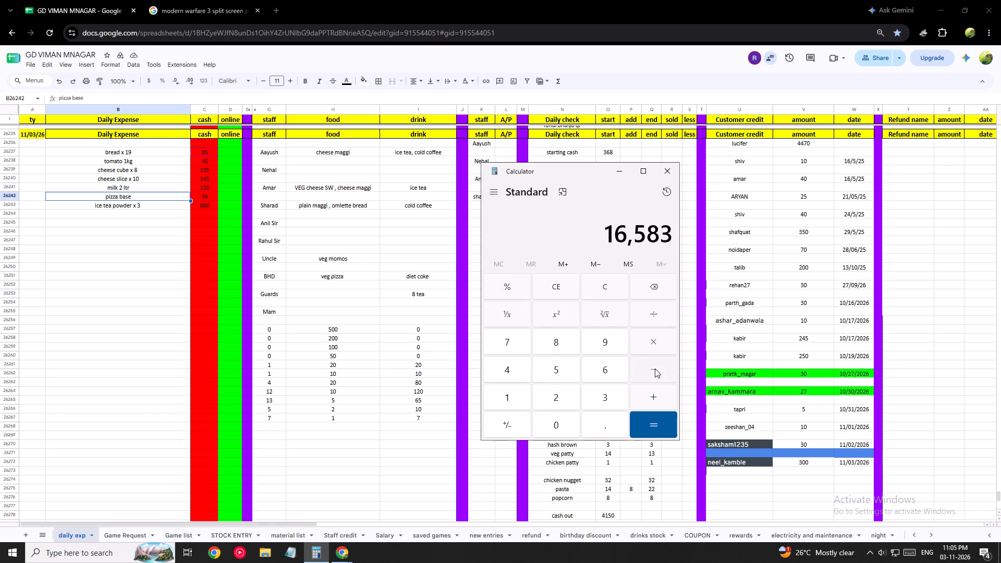
click(510, 397)
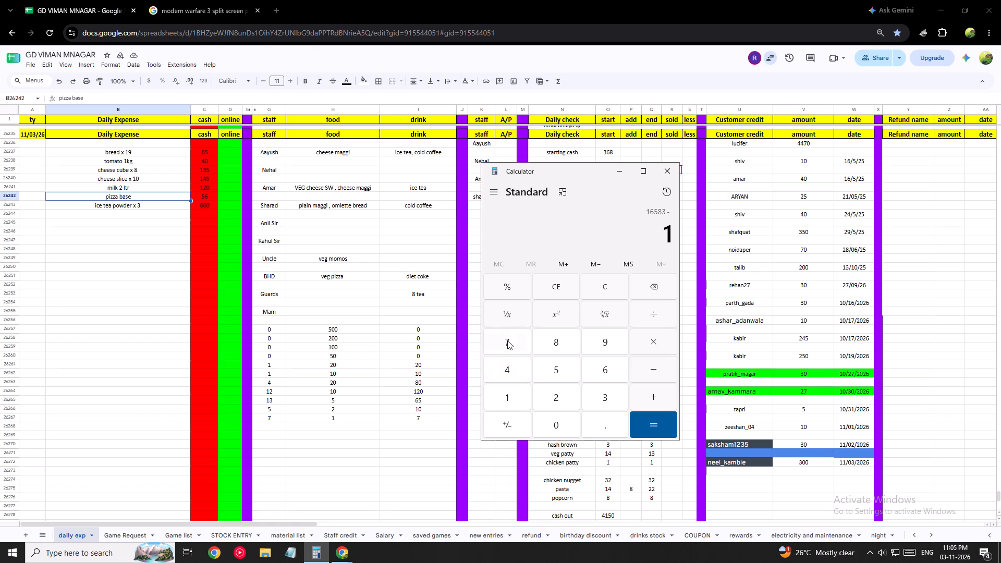
click(506, 331)
click(612, 390)
click(515, 399)
click(605, 399)
click(665, 422)
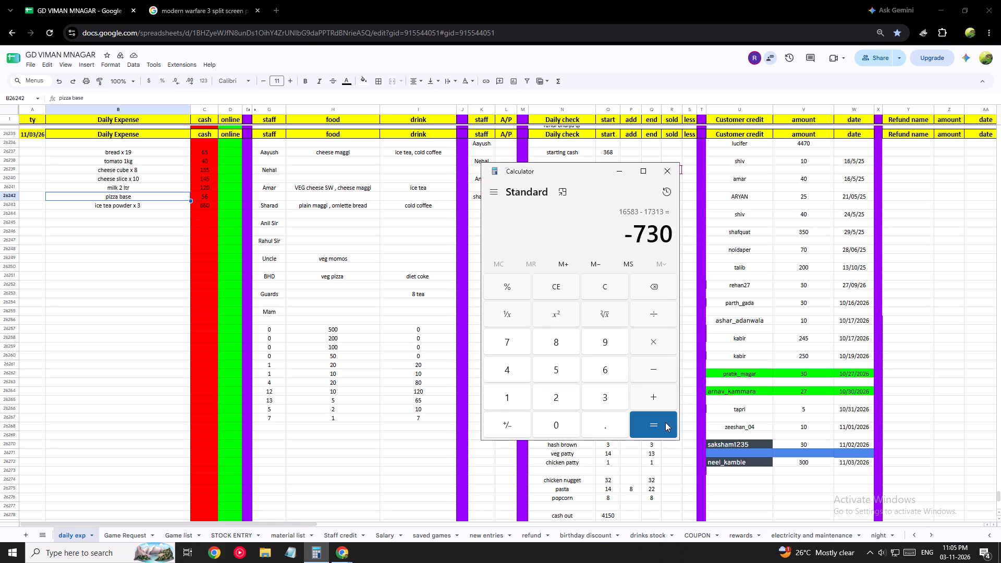
drag(584, 177, 139, 236)
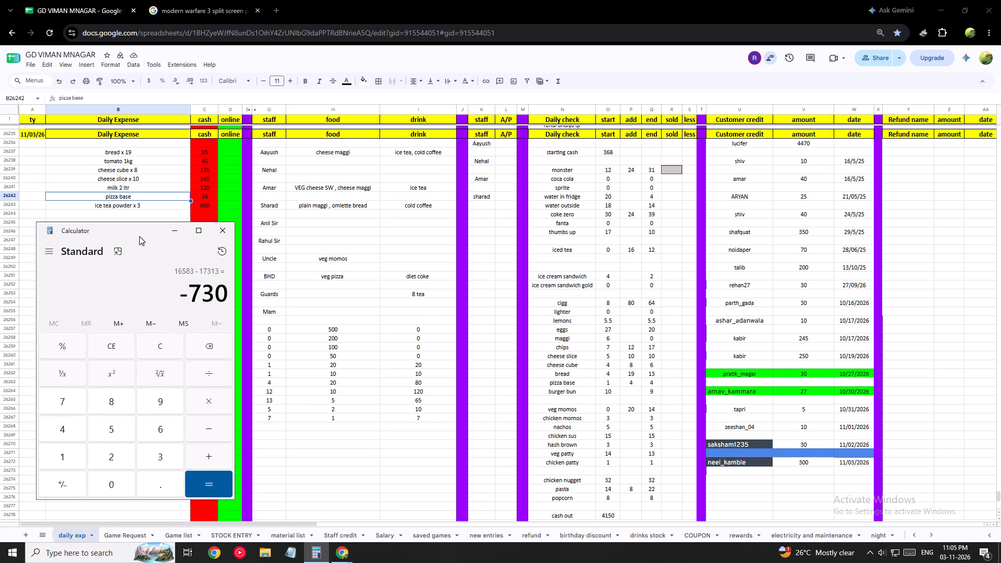
drag(139, 236, 124, 236)
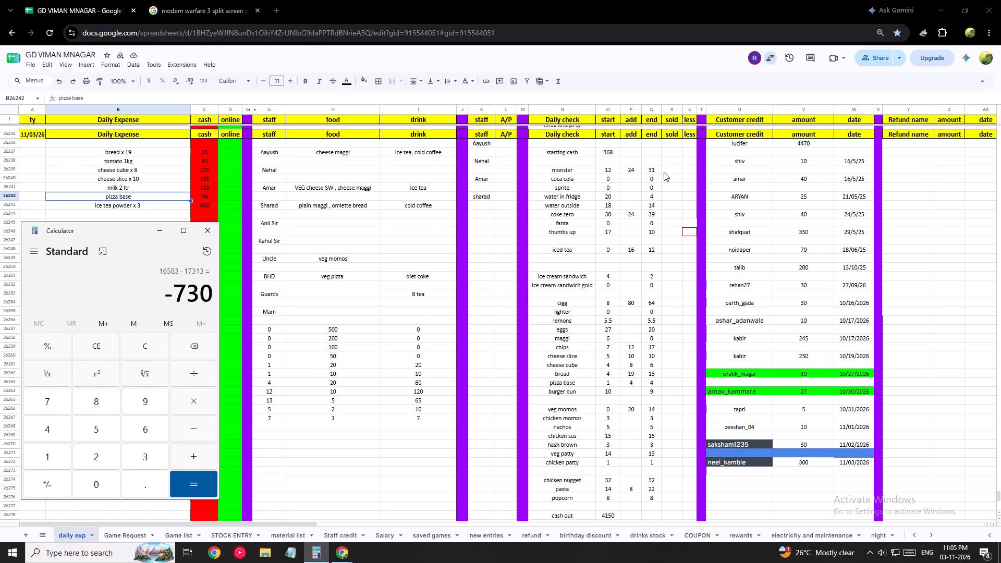
Enter a sold formula for monster in the 11/03/26 daily check: start plus add minus end.
click(674, 174)
key(equal)
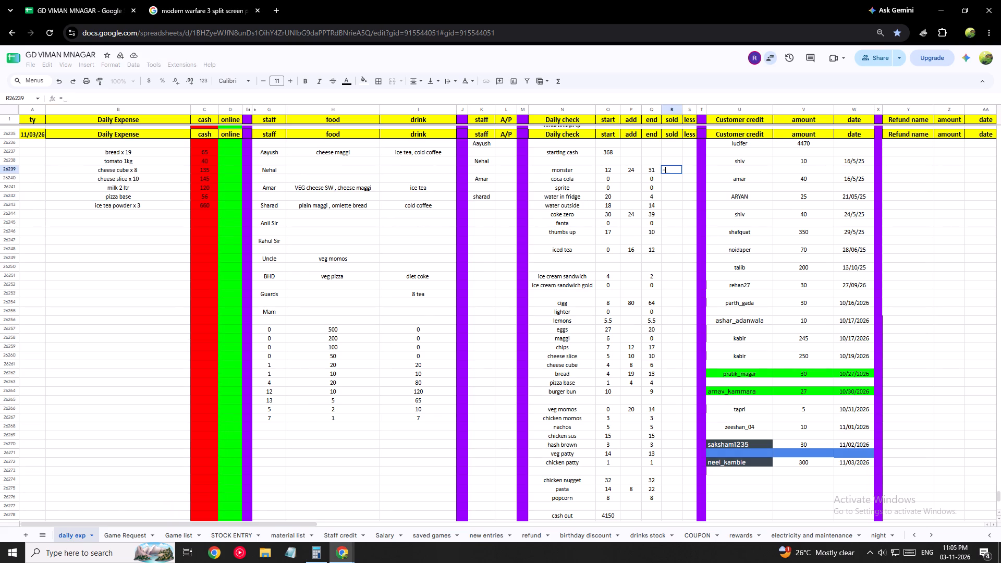
key(Left)
key(Left)
key(Left)
key(plus)
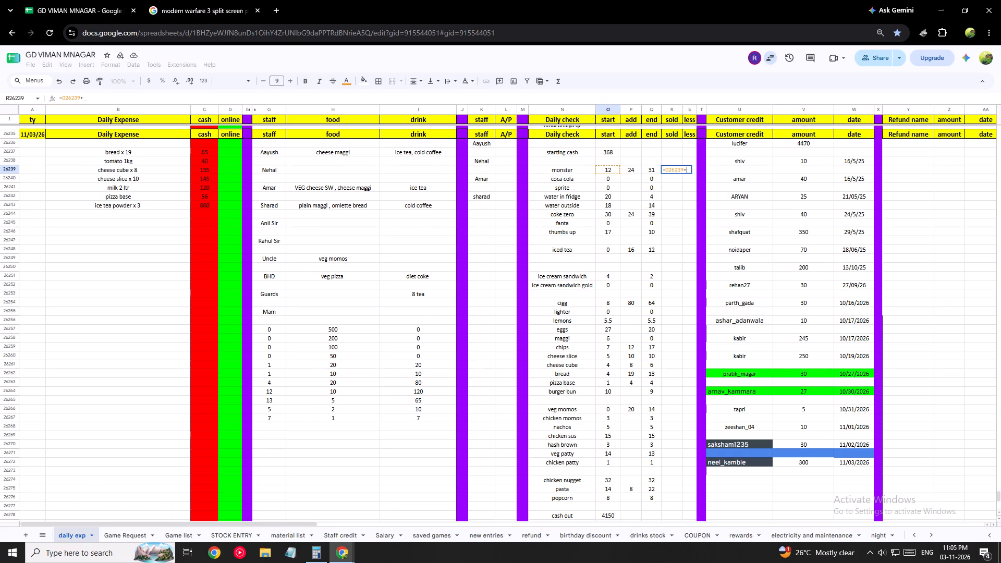
key(Right)
key(Left)
key(Left)
key(Left)
key(minus)
key(Right)
key(Left)
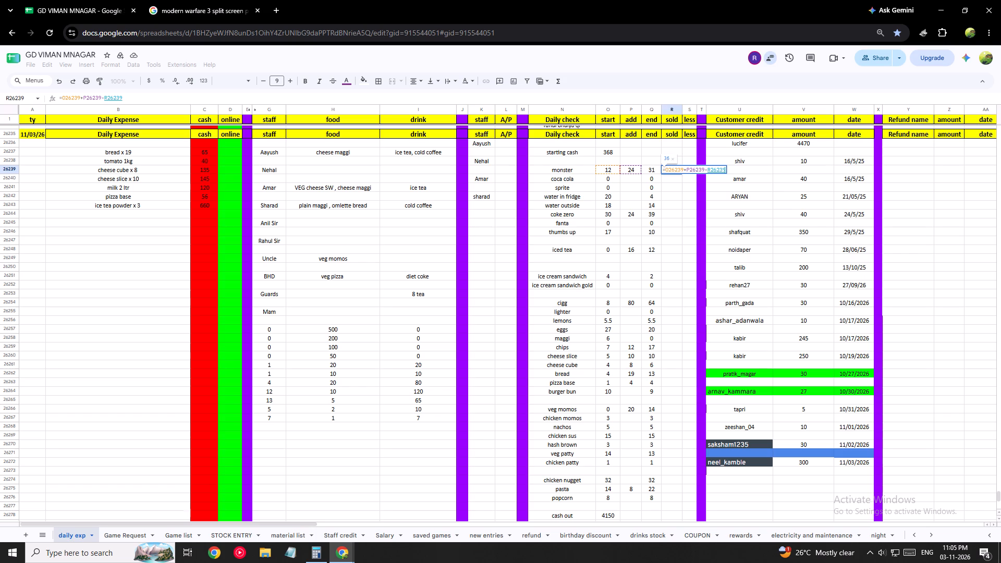
key(Left)
key(Return)
Fill the monster sold formula down through the popcorn row of the 11/03/26 daily check.
click(675, 162)
click(676, 172)
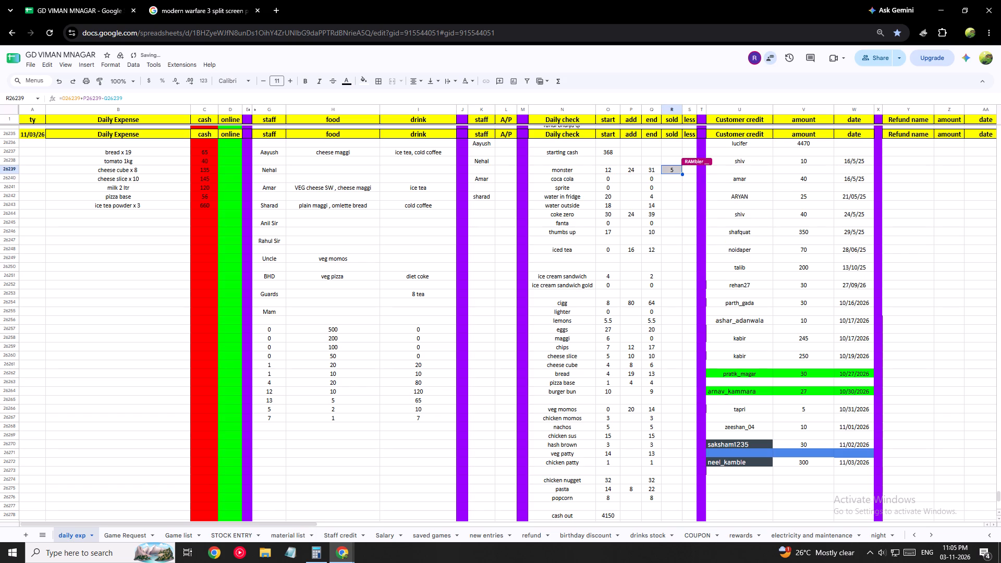
drag(682, 175, 681, 501)
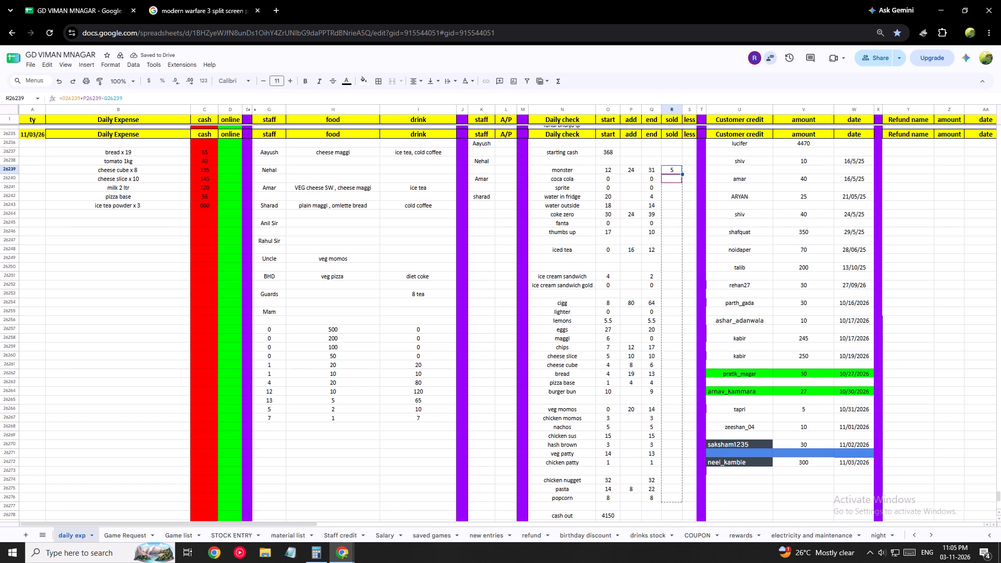
drag(681, 501, 681, 500)
Delete the sold formulas in the blank rows directly above ice cream sandwich and below ice cream sandwich gold.
click(673, 259)
key(Delete)
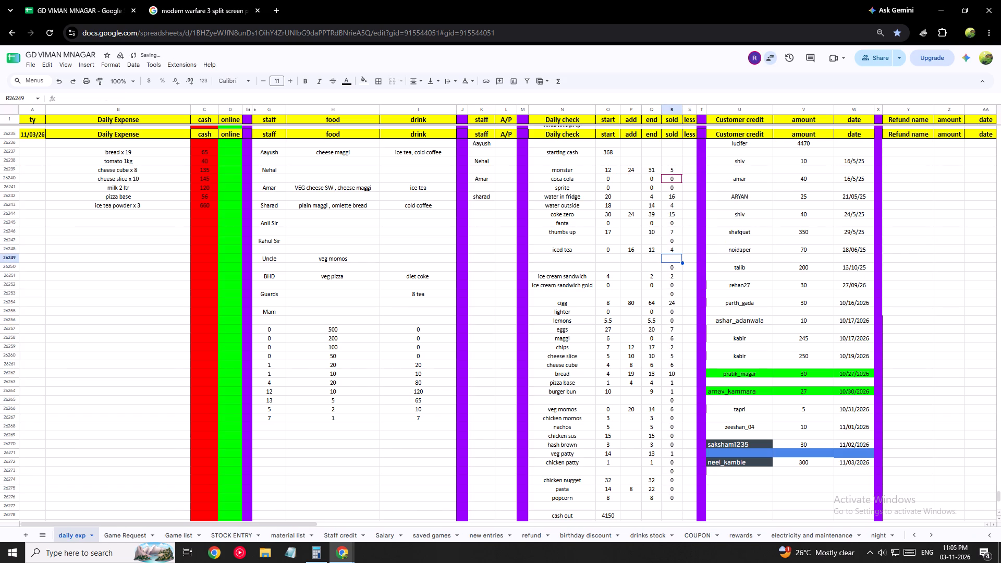
key(Down)
key(Delete)
key(Down)
key(Down)
key(Down)
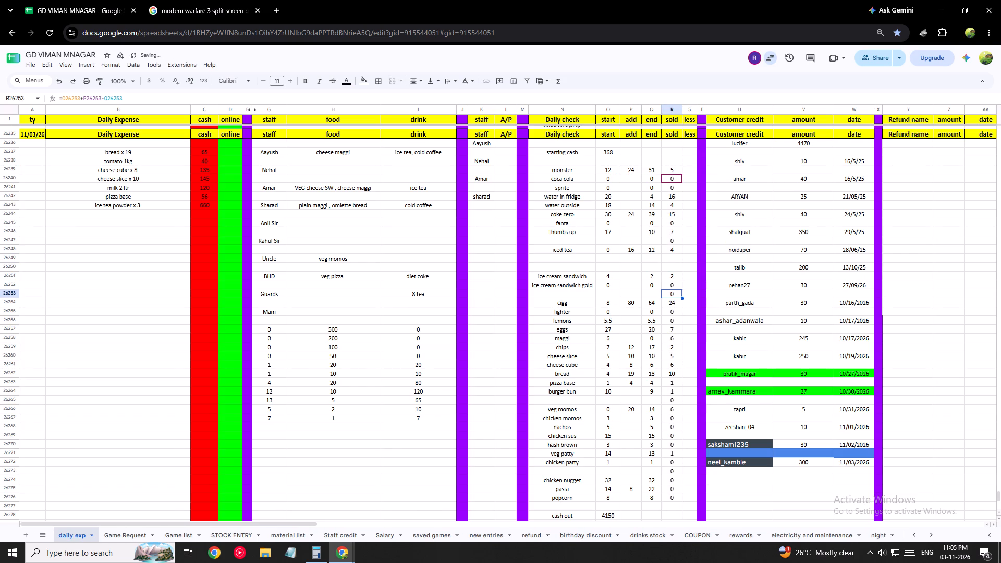
key(Delete)
Delete the sold formulas in the blank rows above veg momos and above chicken nugget.
key(Down)
key(Down)
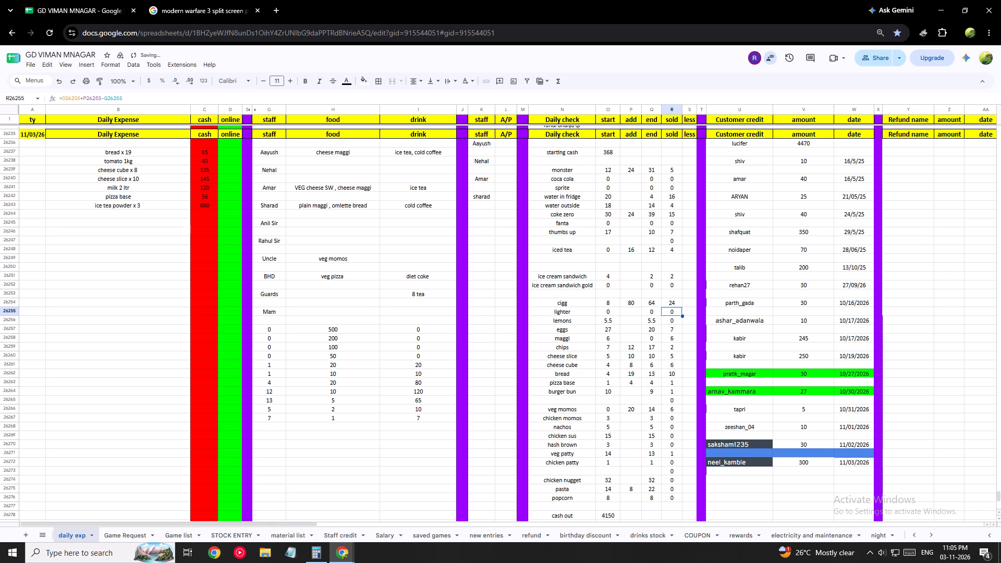
key(Down)
key(Down)
key(Down)
key(Down)
key(Down)
key(Down)
key(Down)
key(Down)
key(Down)
key(Down)
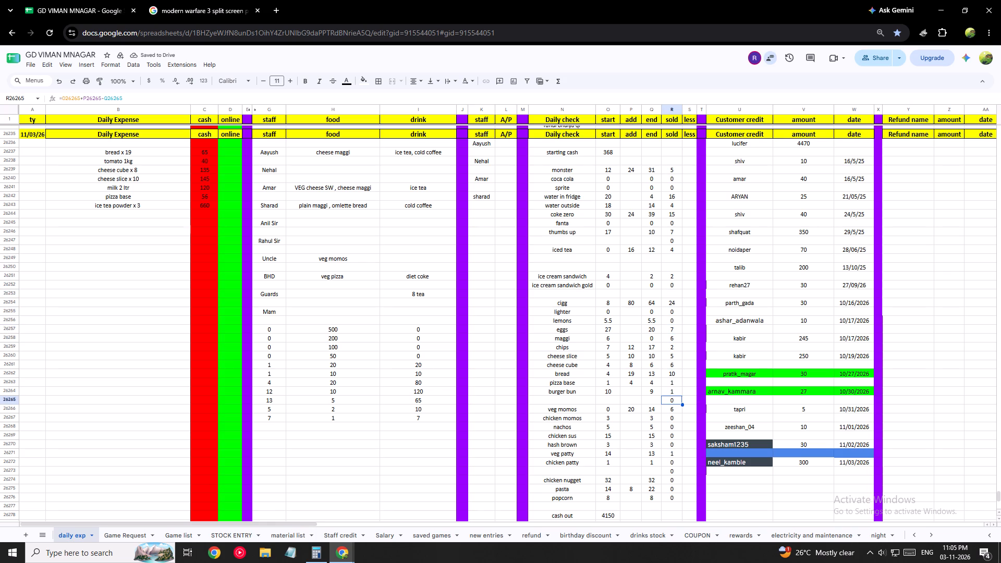
key(Delete)
key(Down)
key(Down)
key(Down)
key(Down)
key(Down)
key(Down)
key(Down)
key(Down)
key(Down)
key(Down)
key(Down)
key(Up)
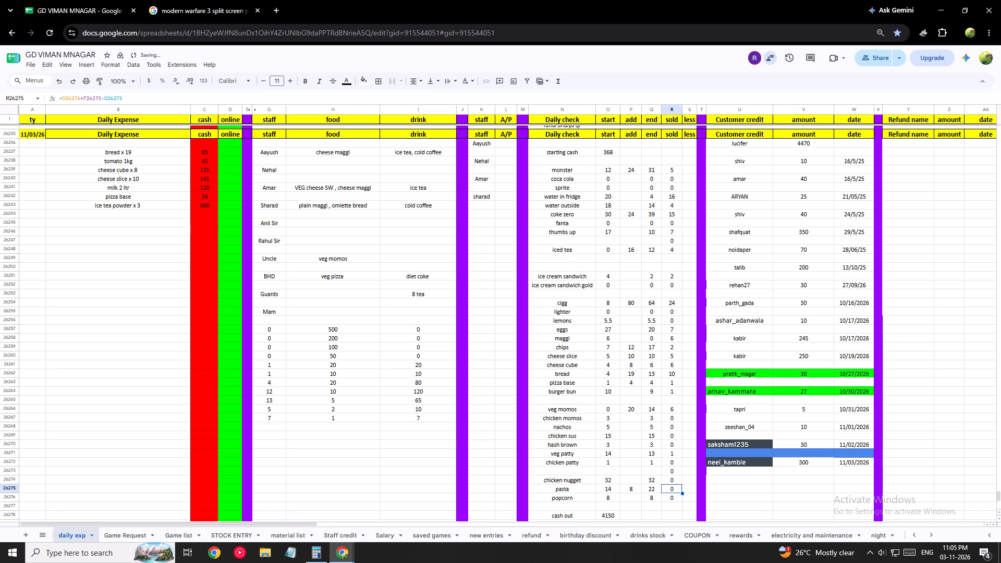
key(Up)
key(Up)
key(Delete)
Delete the sold formula in the iced tea row of the 11/03/26 daily check.
key(Up)
key(Up)
key(Up)
key(Up)
key(Up)
key(Up)
key(Up)
key(Up)
key(Up)
key(Up)
key(Up)
key(Up)
key(Up)
key(Up)
key(Up)
key(Up)
key(Up)
key(Up)
key(Up)
key(Up)
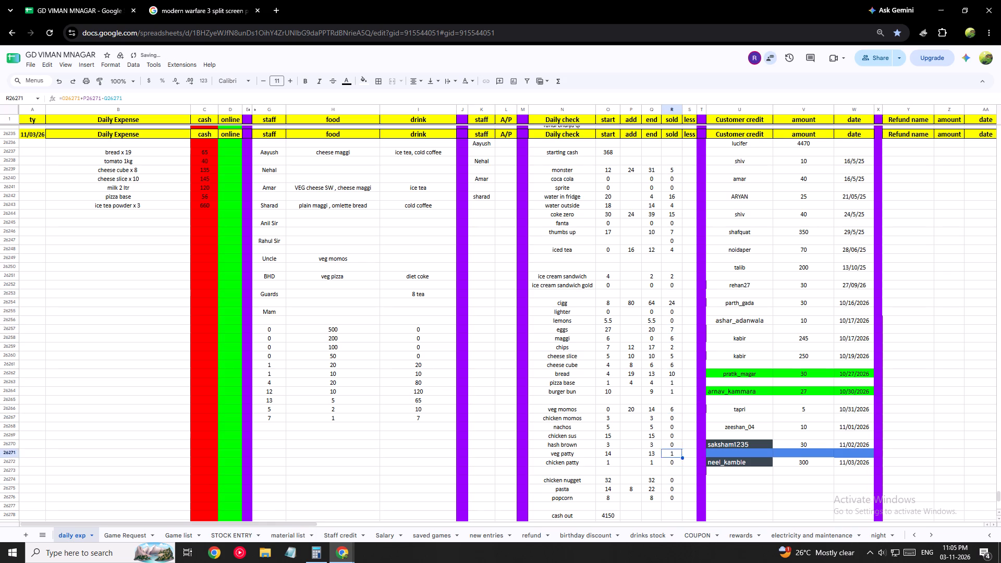
key(Down)
key(Delete)
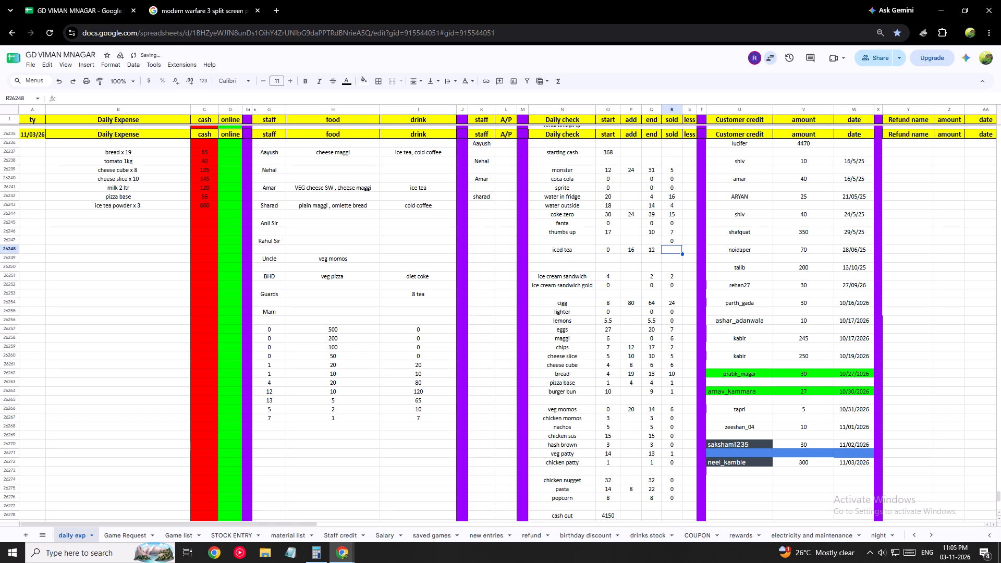
Delete the sold formula in the blank row between thumbs up and iced tea of the 11/03/26 daily check.
key(Up)
key(Delete)
Enter 4 as the iced tea sold quantity in the 11/03/26 daily check.
key(Down)
key(4)
key(Return)
key(Up)
key(Up)
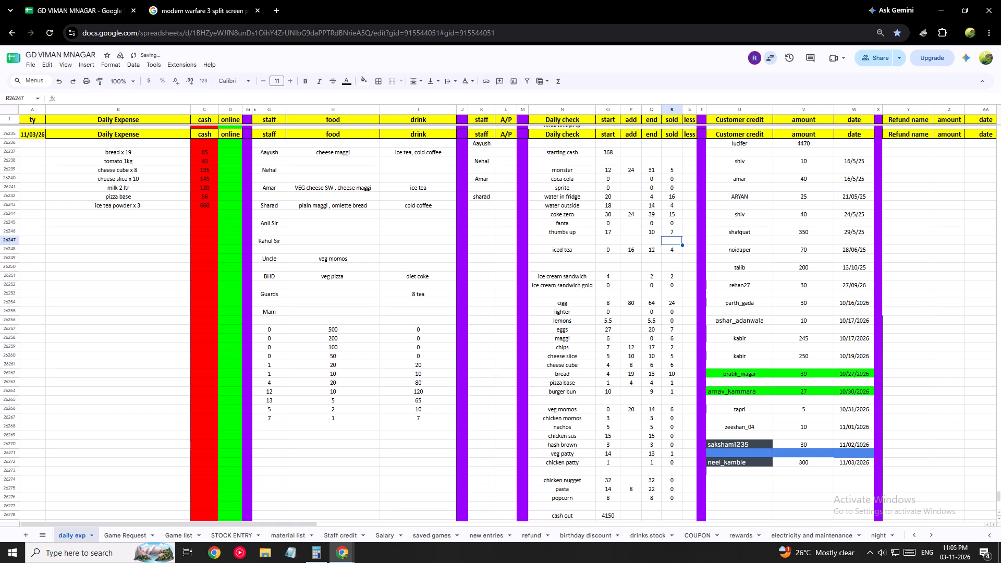
key(Up)
key(Up)
key(Down)
key(Down)
key(Down)
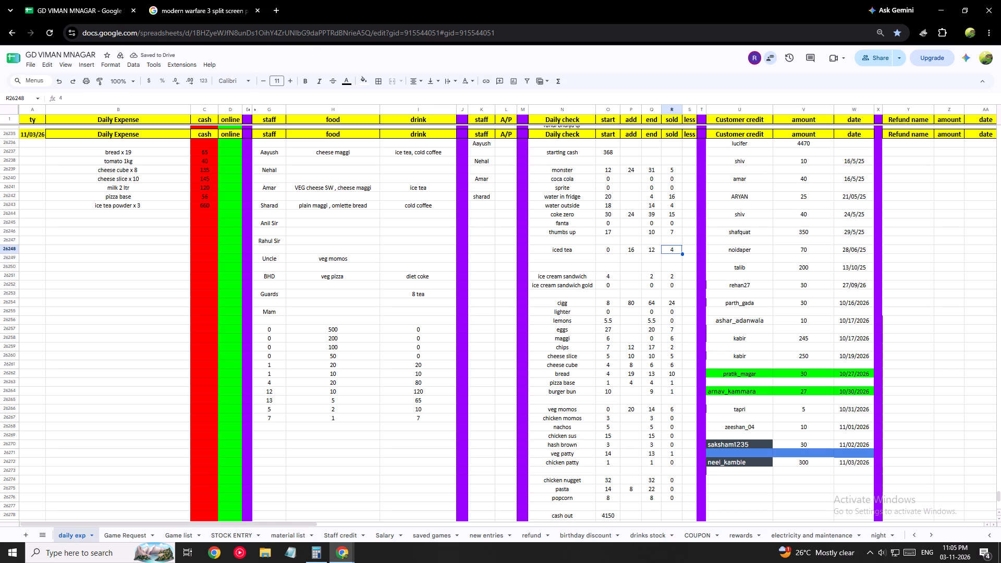
Review the sold column of the 11/03/26 daily check from the drinks rows down to the 11/04/26 block.
key(Right)
key(Up)
key(Left)
key(Up)
key(Up)
key(Up)
key(Up)
key(Down)
key(Down)
key(Down)
key(Down)
key(Down)
key(Down)
key(Down)
key(Down)
key(Down)
key(Down)
key(Down)
key(Down)
key(Down)
key(Down)
key(Down)
key(Down)
key(Down)
key(Down)
key(Down)
key(Down)
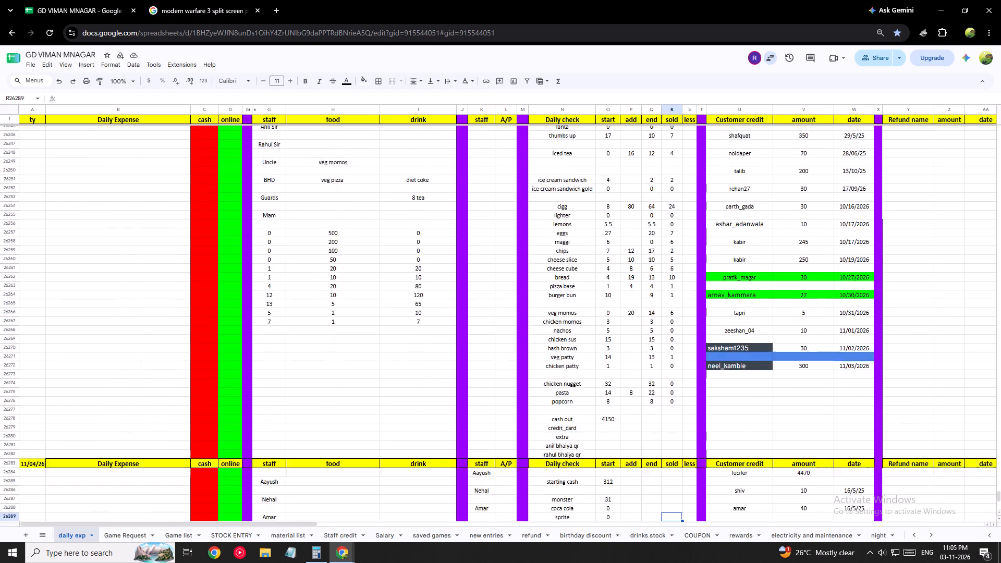
Examine the starting cash and start stock quantities in the 11/04/26 daily check down to popcorn.
key(Left)
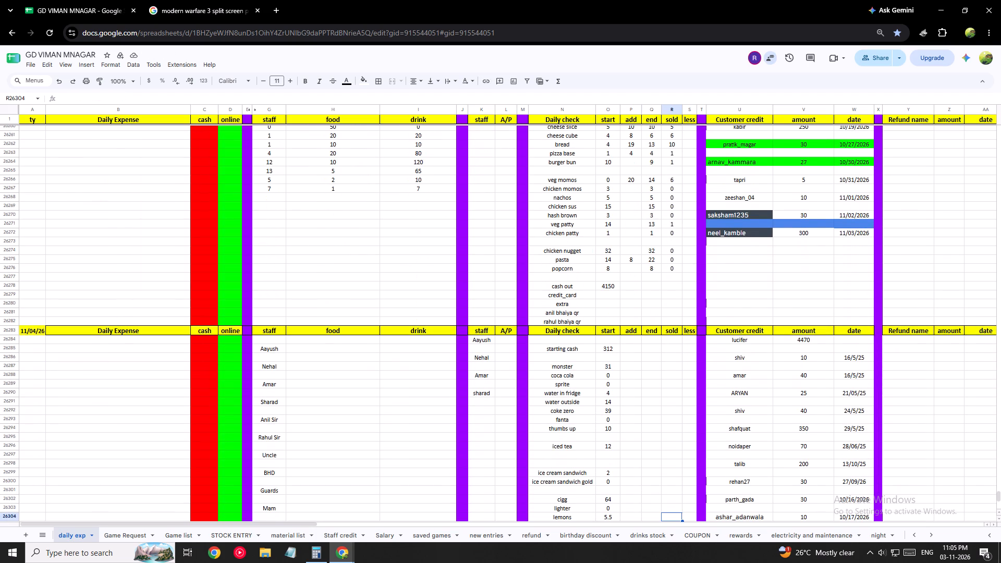
key(Left)
key(Left)
key(Right)
key(Up)
key(Right)
key(Right)
key(Down)
key(Down)
key(Down)
key(Down)
key(Down)
key(Down)
key(Down)
key(Down)
key(Down)
key(Down)
key(Down)
key(Down)
key(Down)
key(Down)
key(Down)
key(Down)
key(Down)
key(Left)
key(Left)
key(Down)
key(Down)
key(Down)
key(Down)
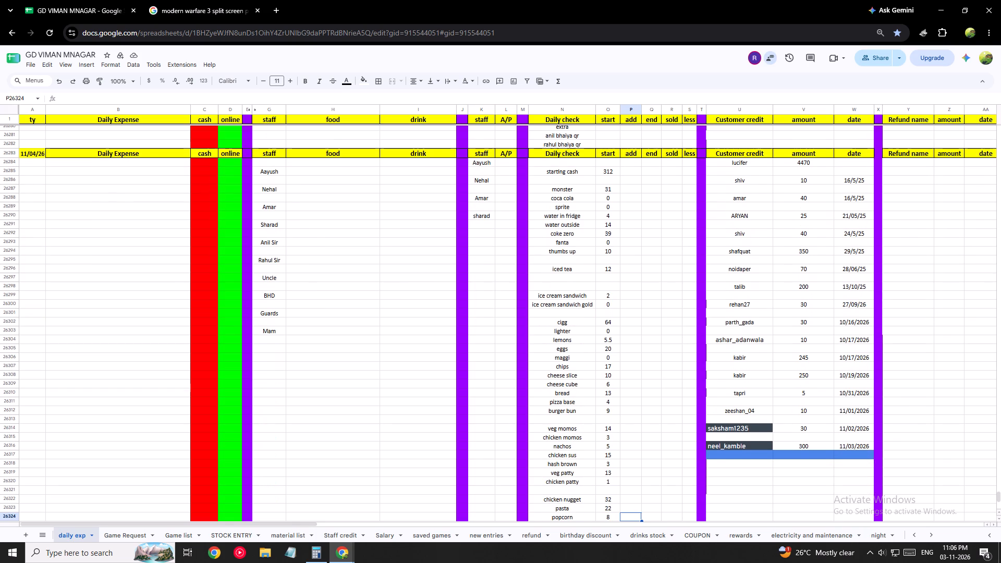
key(Left)
key(Left)
key(Up)
key(Up)
key(Up)
key(Up)
key(Up)
key(Up)
key(Up)
key(Up)
key(Up)
key(Up)
key(Up)
key(Up)
key(Up)
key(Up)
key(Up)
key(Up)
key(Up)
key(Up)
key(Up)
key(Up)
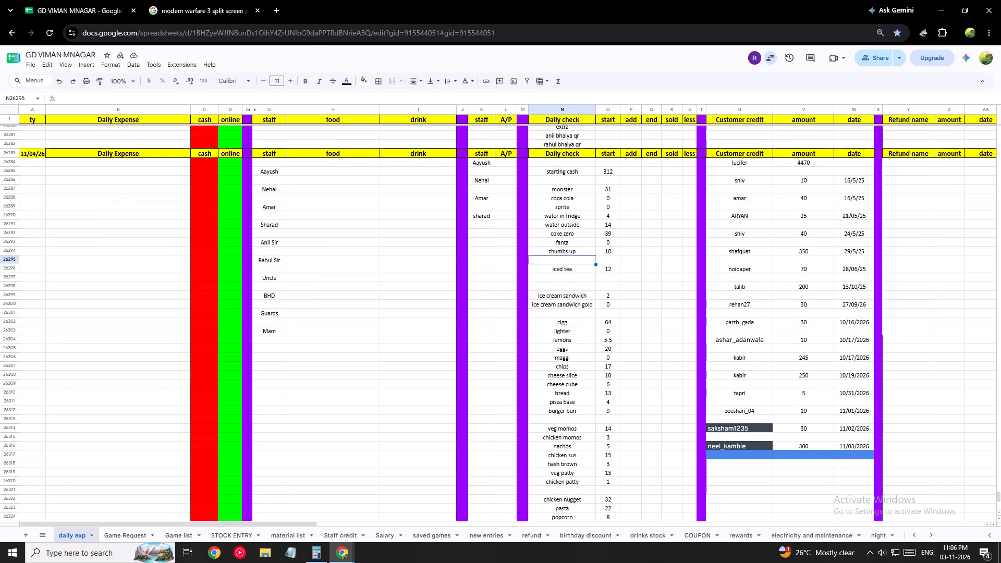
Select the cash denomination amounts of the 11/03/26 block to check their sum.
key(Left)
key(Left)
key(Left)
key(Left)
key(Left)
key(Down)
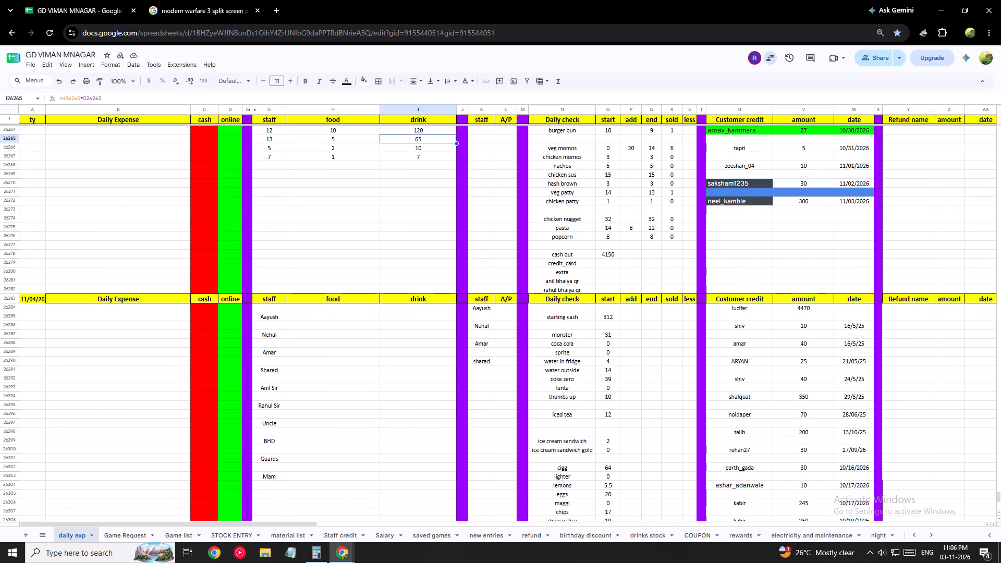
key(Down)
key(Down)
key(Down)
key(shift+Up)
key(shift+Up)
key(shift+Up)
key(shift+Up)
key(shift+Up)
key(shift+Up)
key(shift+Up)
key(shift+Up)
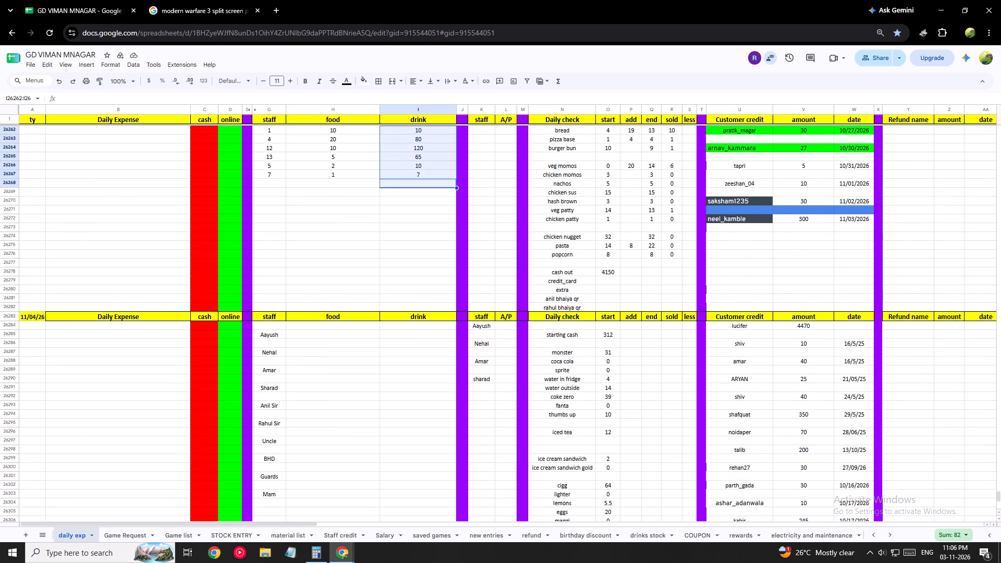
key(shift+Down)
Look through the 11/04/26 daily check block down to the cash out, credit_card and extra rows.
key(Down)
key(Down)
key(Down)
key(Down)
key(Down)
key(Down)
key(Down)
key(Down)
key(Down)
key(Down)
key(Down)
key(Down)
key(Down)
key(Down)
key(Down)
key(Down)
key(Down)
key(Down)
key(Down)
key(Down)
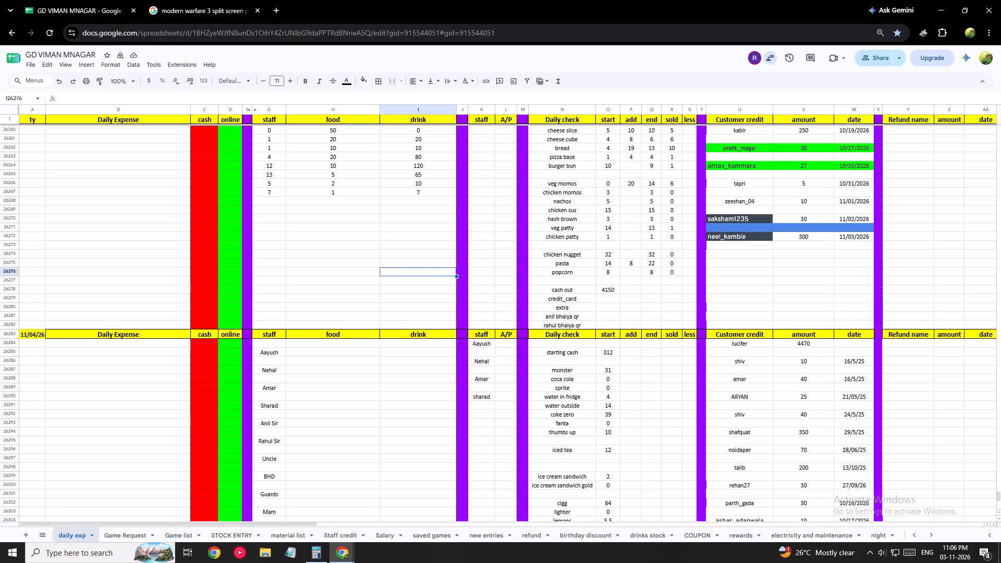
key(Right)
key(Right)
key(Right)
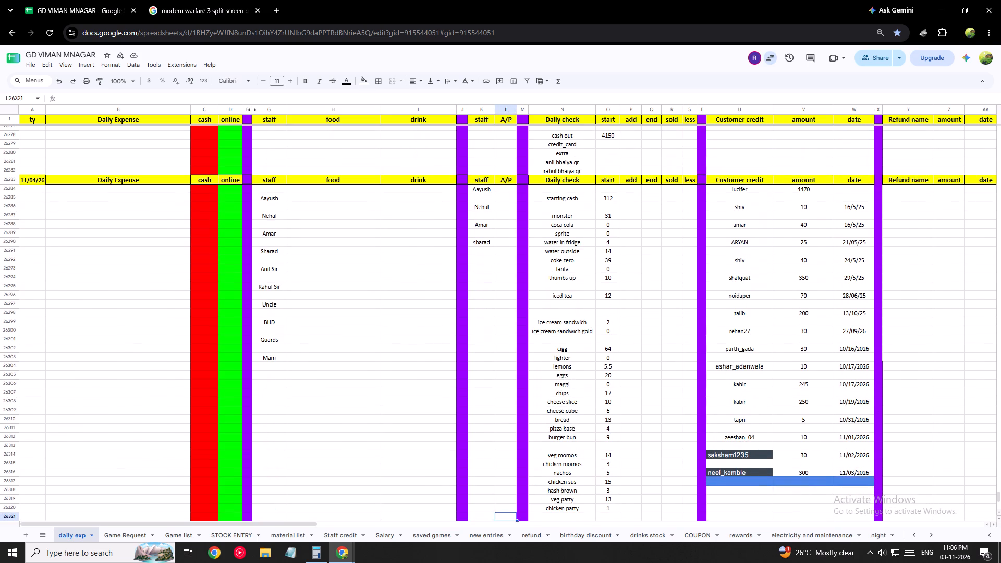
key(Right)
key(Right)
key(Right)
key(Right)
key(Right)
key(Right)
key(Left)
key(Down)
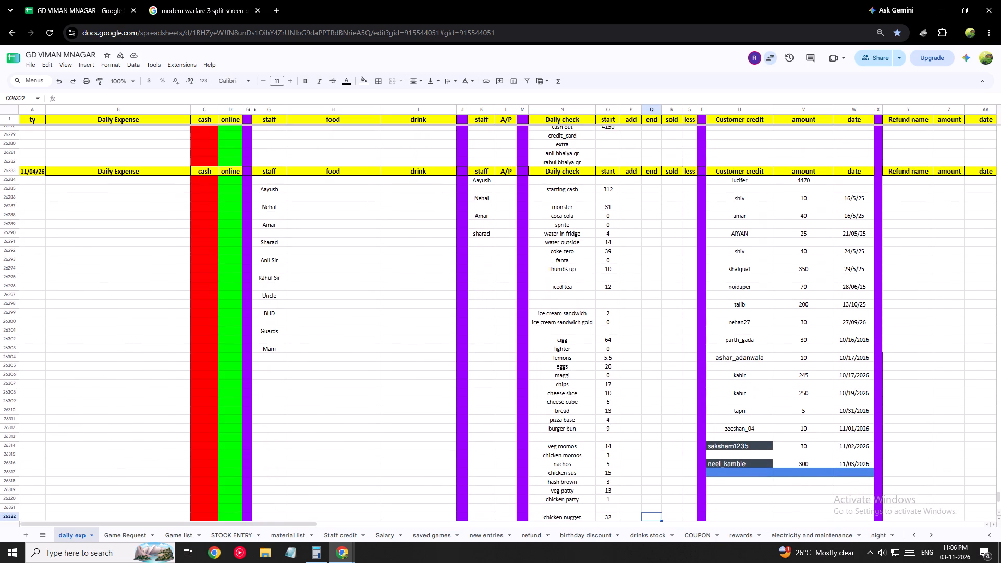
key(Down)
key(Down)
key(Down)
key(Down)
key(Down)
key(Left)
key(Down)
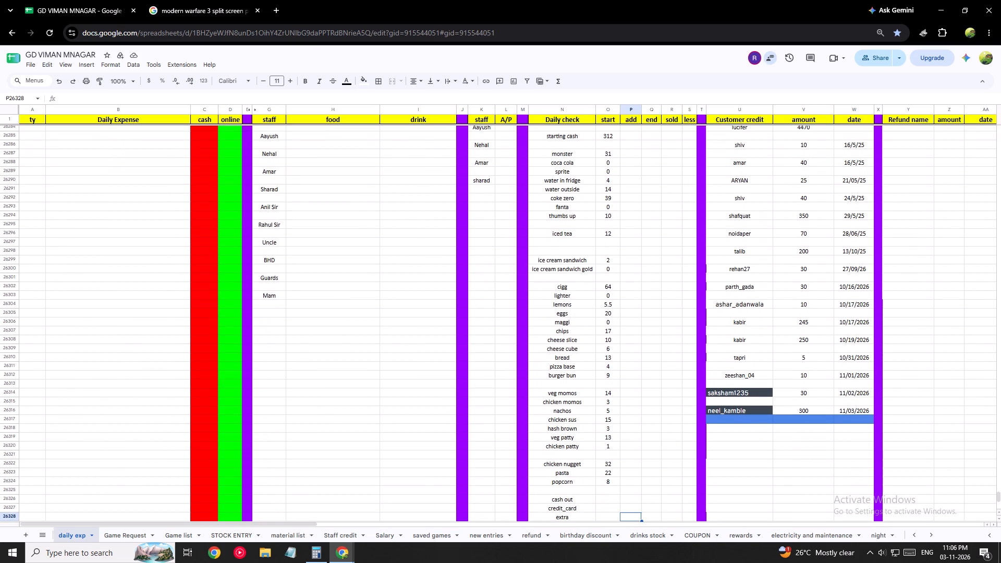
Look back up through the 11/04/26 daily check, from the extra row to the last stock rows of 11/03/26.
key(Down)
key(Down)
key(Down)
key(Right)
key(Right)
key(Right)
key(Up)
key(Up)
key(Up)
key(Up)
key(Up)
key(Up)
key(Up)
key(Up)
key(Up)
key(Up)
key(Up)
key(Up)
key(Up)
key(Up)
key(Up)
key(Up)
key(Up)
key(Up)
key(Up)
key(Up)
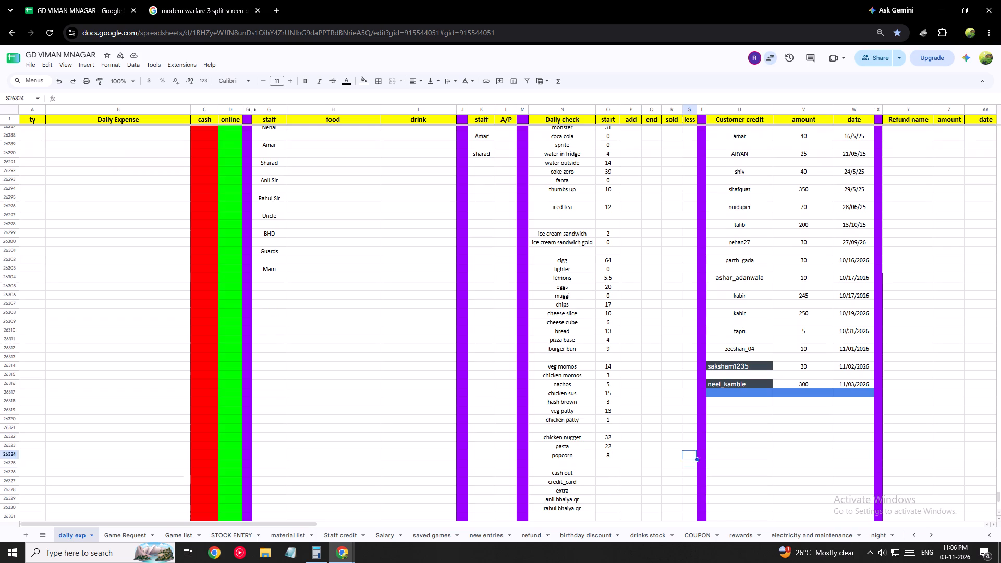
key(Left)
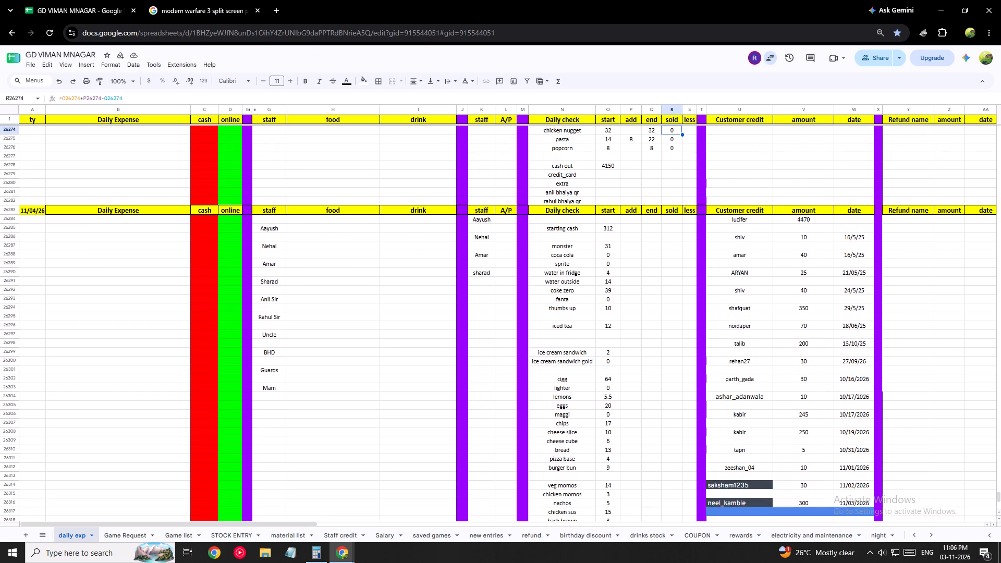
Review the sold column of the 11/03/26 daily check from the chicken nugget row up to the drinks rows.
key(Up)
key(Up)
key(Up)
key(Up)
key(Up)
key(Up)
key(Up)
key(Up)
key(Up)
key(Up)
key(Up)
key(Up)
key(Up)
key(Up)
key(Up)
key(Up)
key(Up)
key(Up)
key(Up)
key(Up)
key(Down)
key(Up)
key(Up)
key(Up)
key(Up)
key(Up)
key(Up)
key(Up)
key(Up)
key(Up)
key(Up)
key(Up)
key(Up)
key(Up)
key(Up)
key(Up)
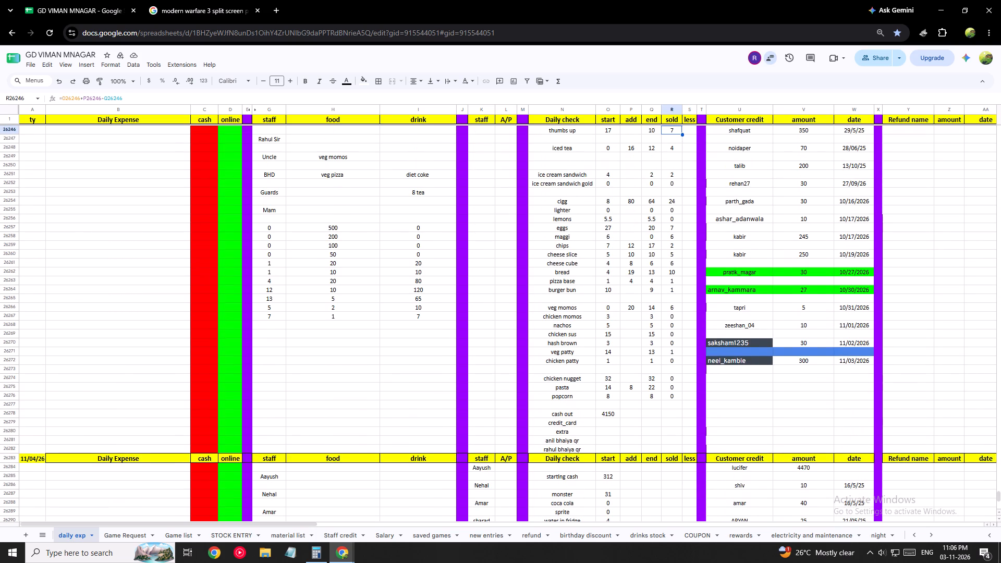
Examine the start and add quantities in the 11/03/26 daily check from the drinks rows down to lemons.
key(Left)
key(Left)
key(Down)
key(Down)
key(Down)
key(Down)
key(Down)
key(Down)
key(Down)
key(Down)
key(Down)
key(Down)
key(Down)
key(Down)
key(Down)
key(Down)
key(Down)
key(Down)
key(Down)
key(Down)
key(Down)
key(Down)
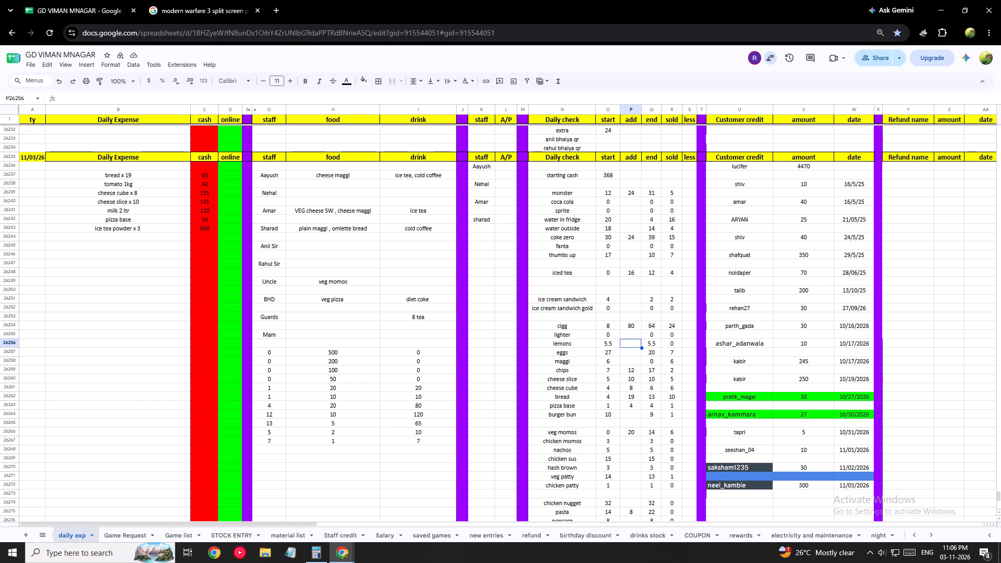
Switch to Calculator, shift its window clear of the daily check figures, and open a second calculator window.
key(alt+Tab)
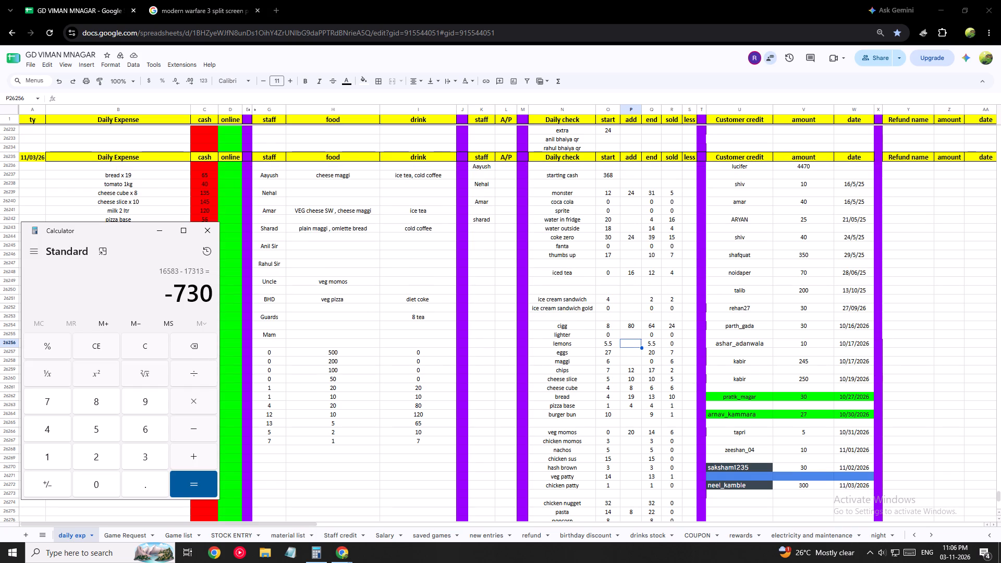
drag(108, 235, 103, 173)
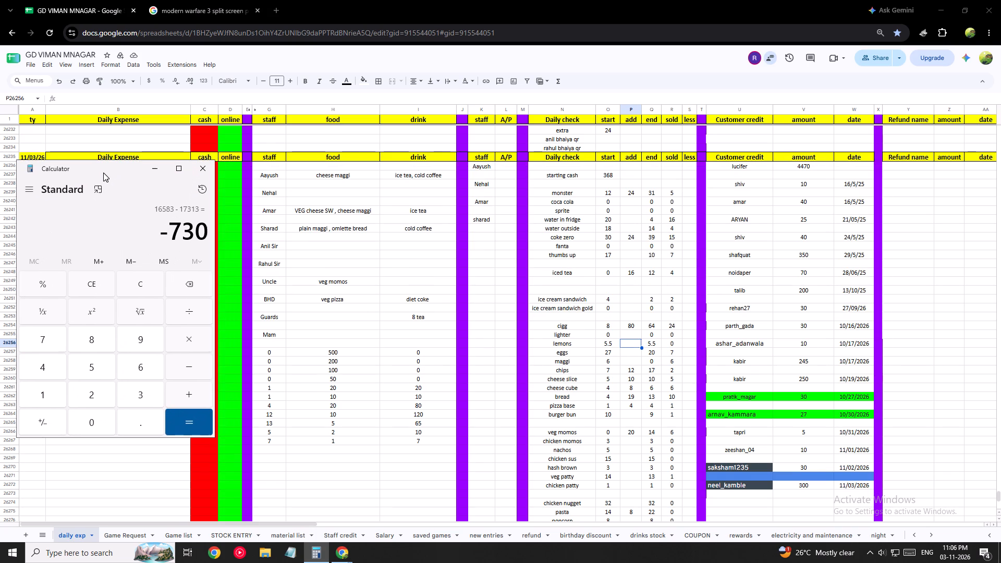
drag(103, 173, 106, 174)
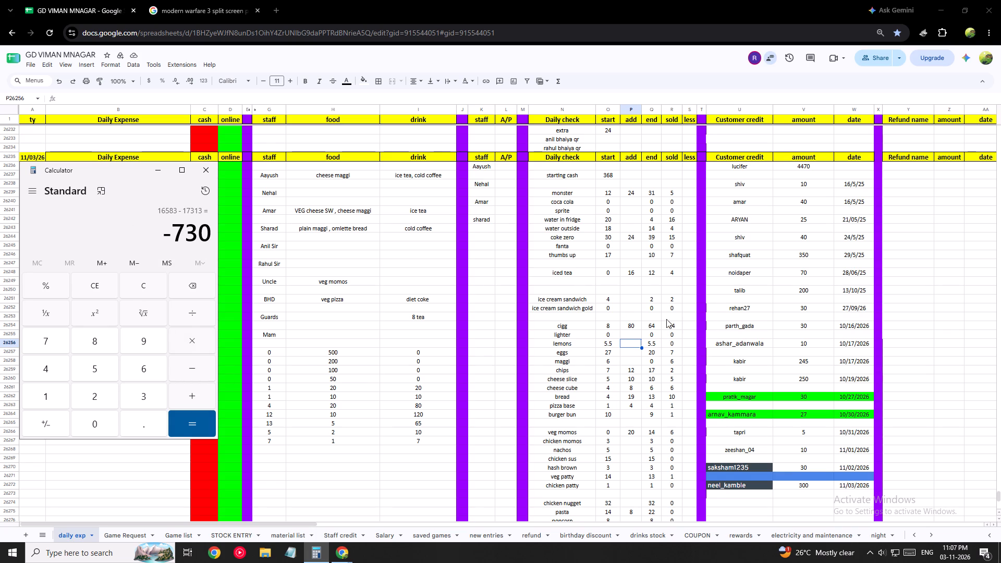
click(321, 554)
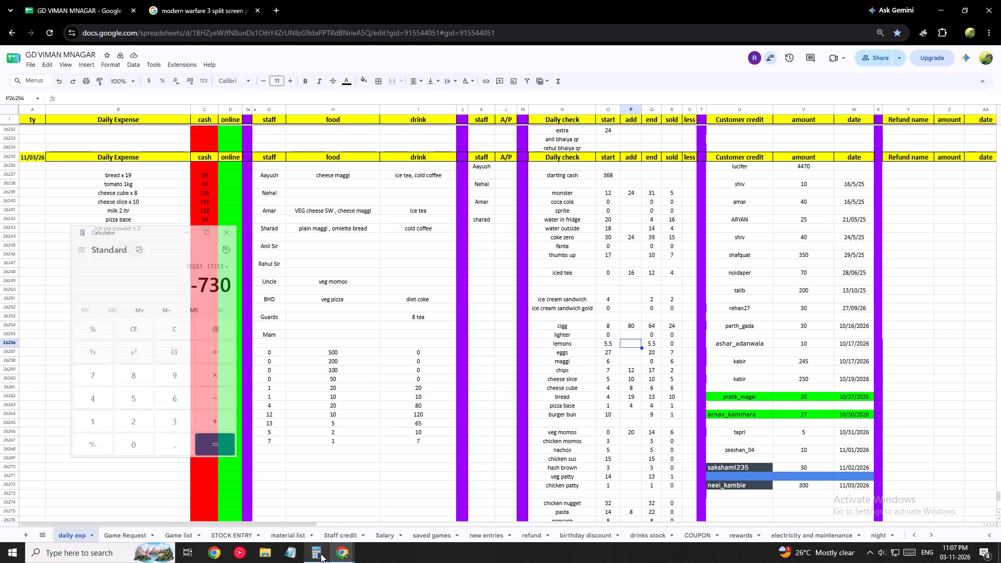
right_click(321, 554)
click(306, 498)
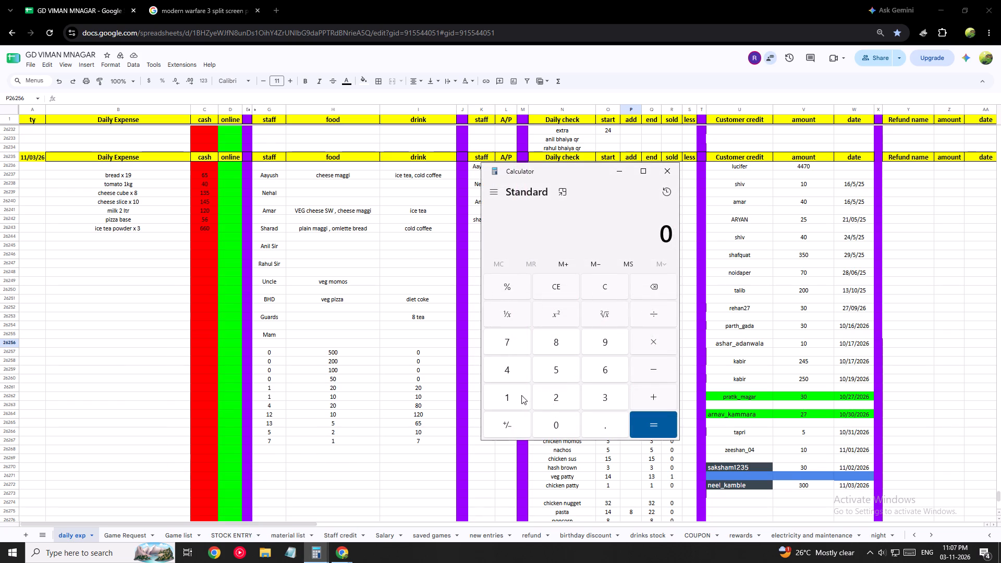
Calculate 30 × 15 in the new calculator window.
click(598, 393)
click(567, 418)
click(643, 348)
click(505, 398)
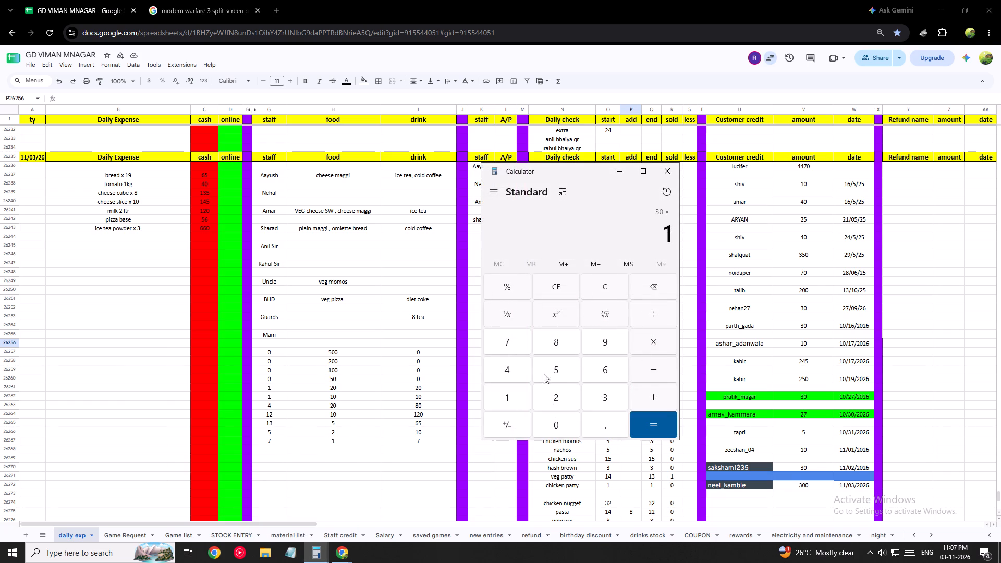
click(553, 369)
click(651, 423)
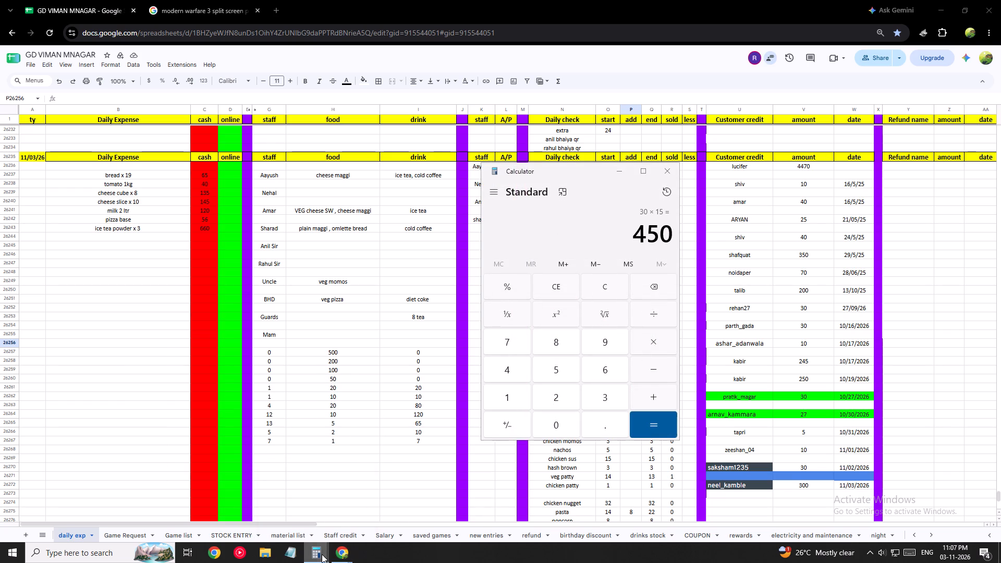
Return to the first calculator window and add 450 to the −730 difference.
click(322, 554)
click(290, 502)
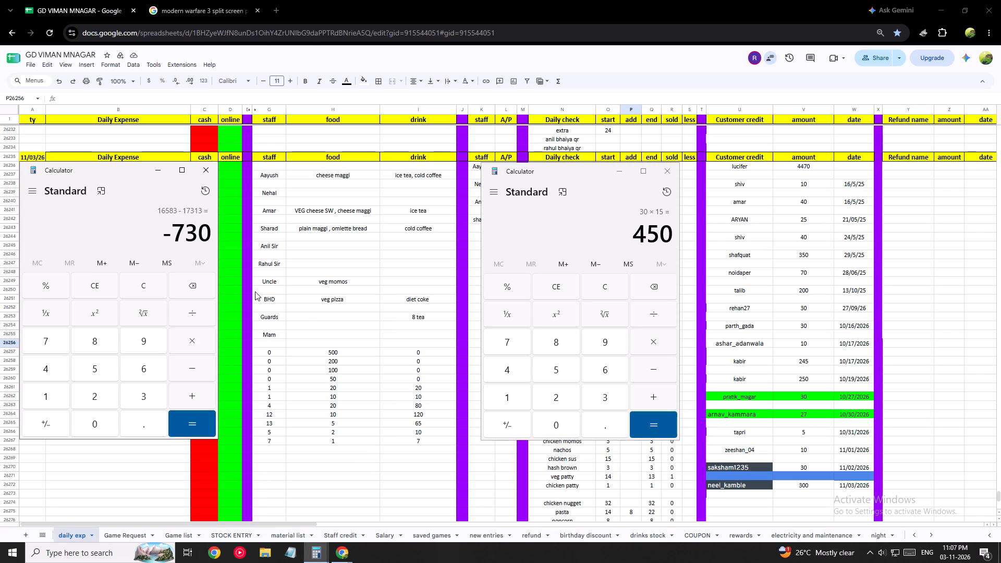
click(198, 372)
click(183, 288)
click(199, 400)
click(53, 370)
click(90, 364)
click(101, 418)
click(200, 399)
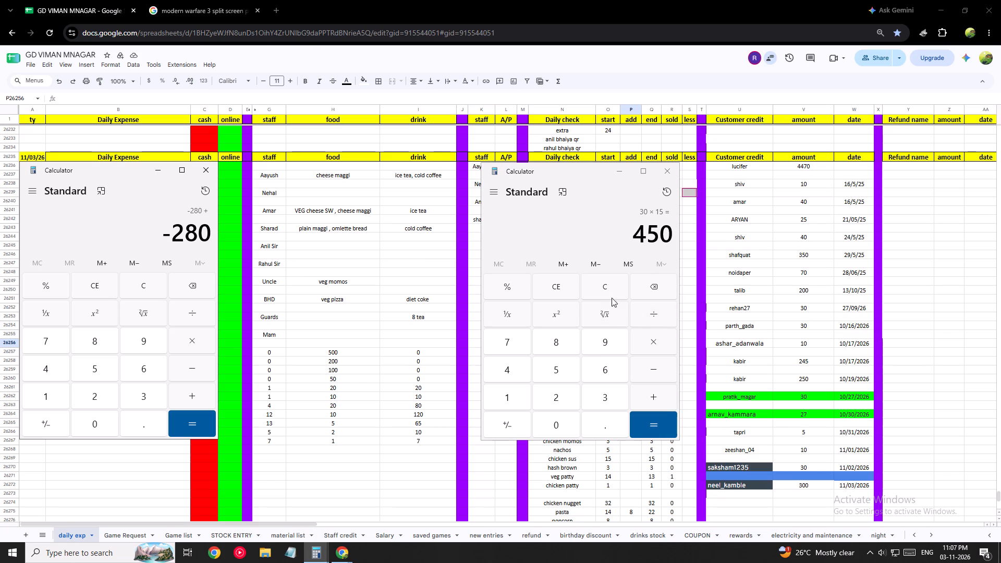
Clear the first calculator and start a new subtraction from 730.
double_click(160, 284)
click(39, 334)
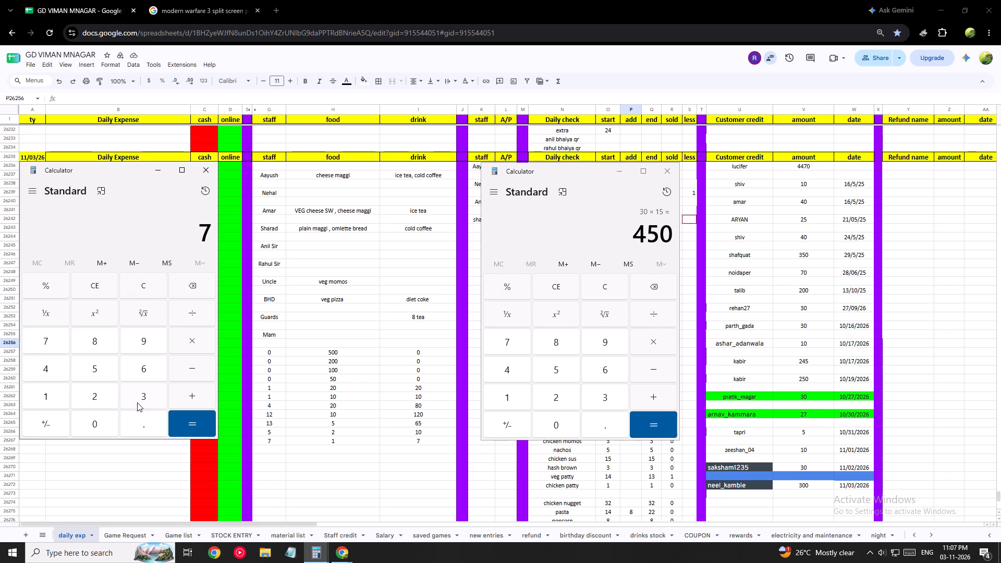
click(137, 402)
click(96, 420)
click(190, 369)
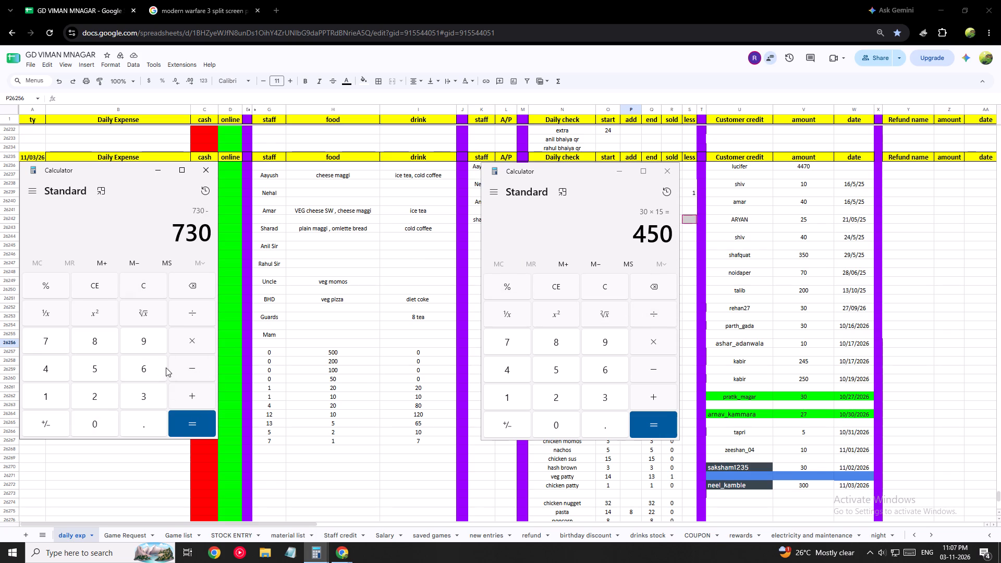
Clear the second calculator and calculate 9 × 30.
triple_click(617, 285)
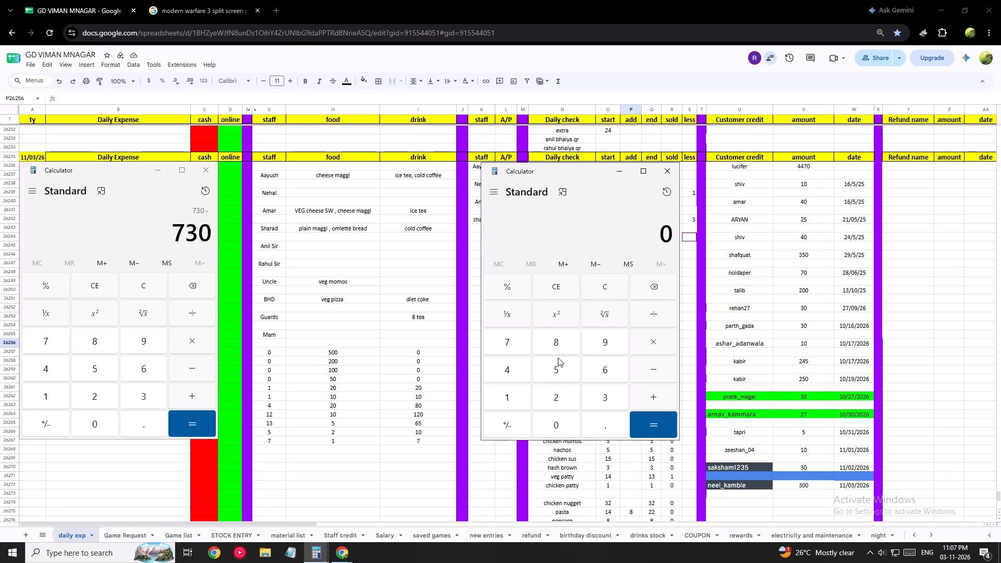
click(606, 340)
click(660, 341)
click(592, 403)
click(555, 422)
click(633, 421)
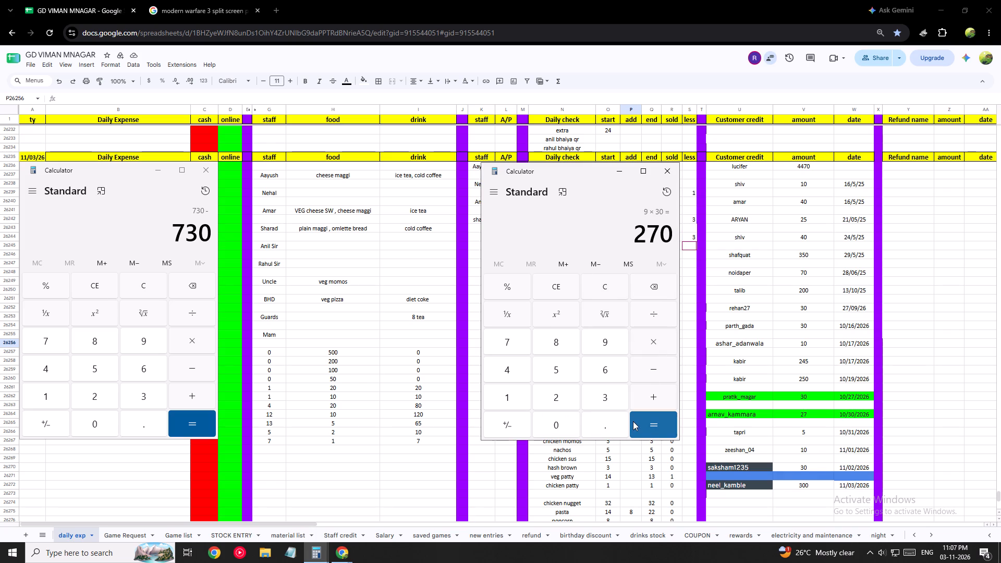
Move the second calculator off the daily check columns and subtract 270 from 730 in the first calculator.
drag(579, 178, 584, 181)
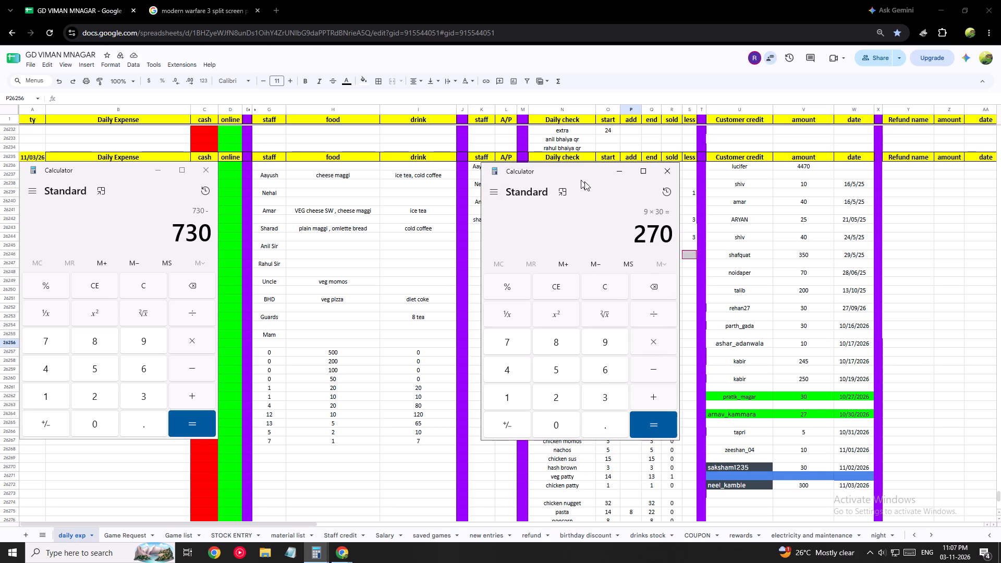
drag(584, 181, 819, 127)
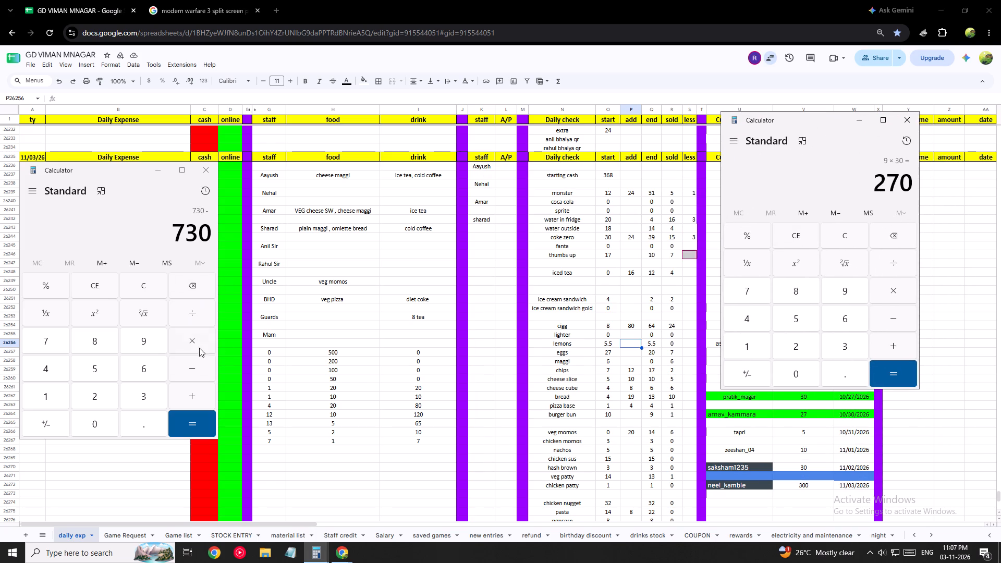
click(198, 369)
click(107, 396)
click(43, 333)
click(92, 420)
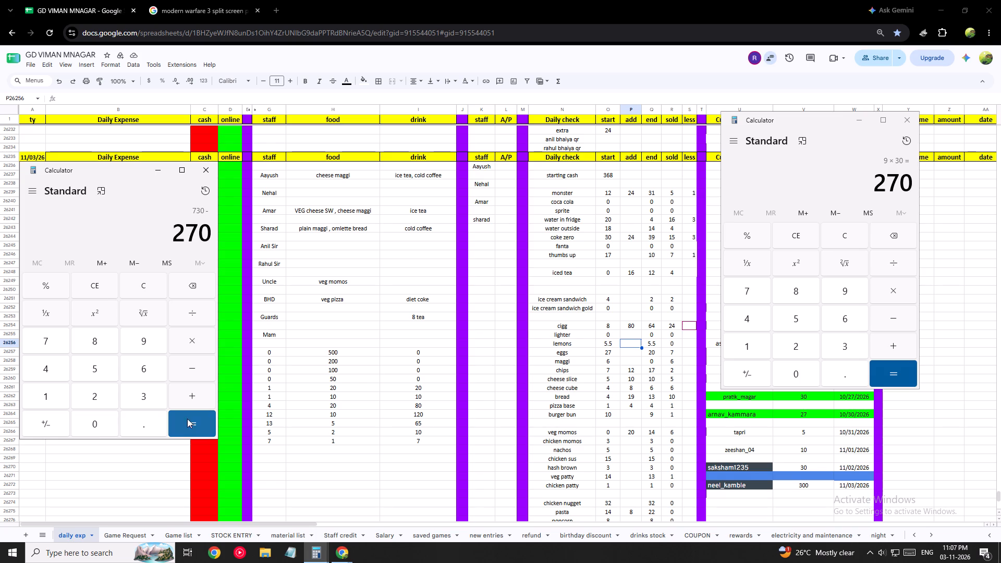
click(200, 418)
Subtract 125 and 150 in turn from the remaining difference in the first calculator.
click(202, 365)
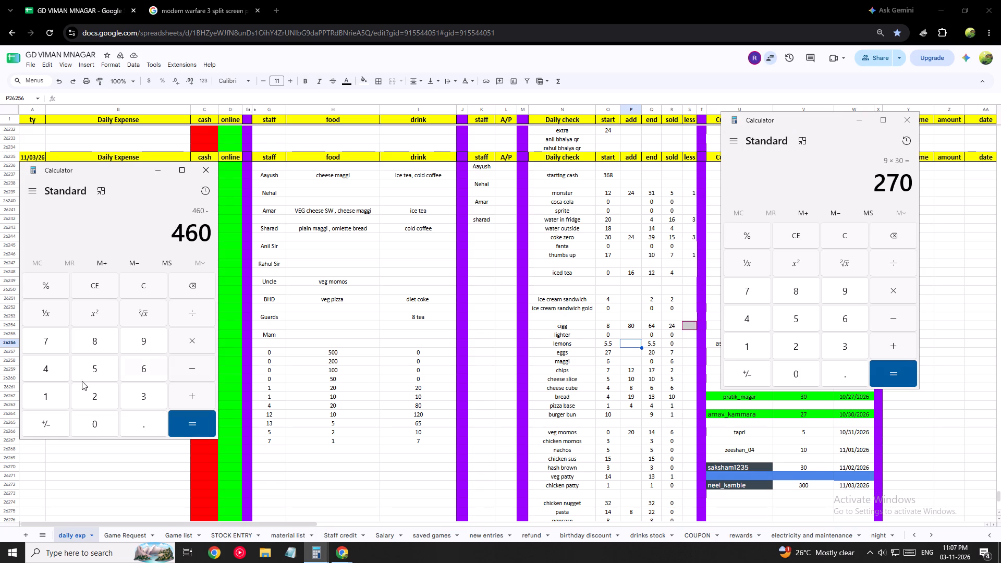
click(51, 389)
click(96, 389)
click(97, 372)
click(197, 368)
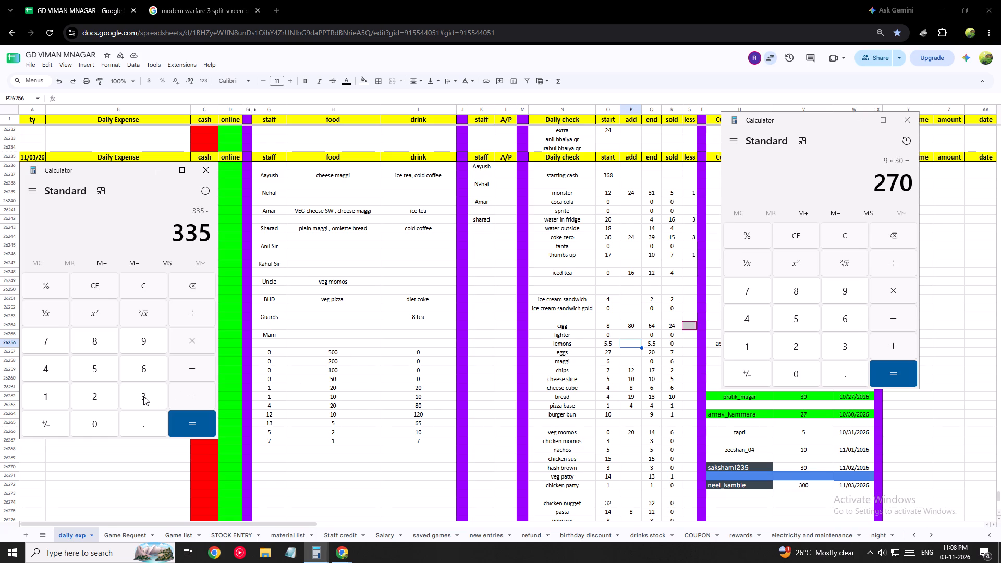
click(49, 397)
click(96, 373)
click(99, 433)
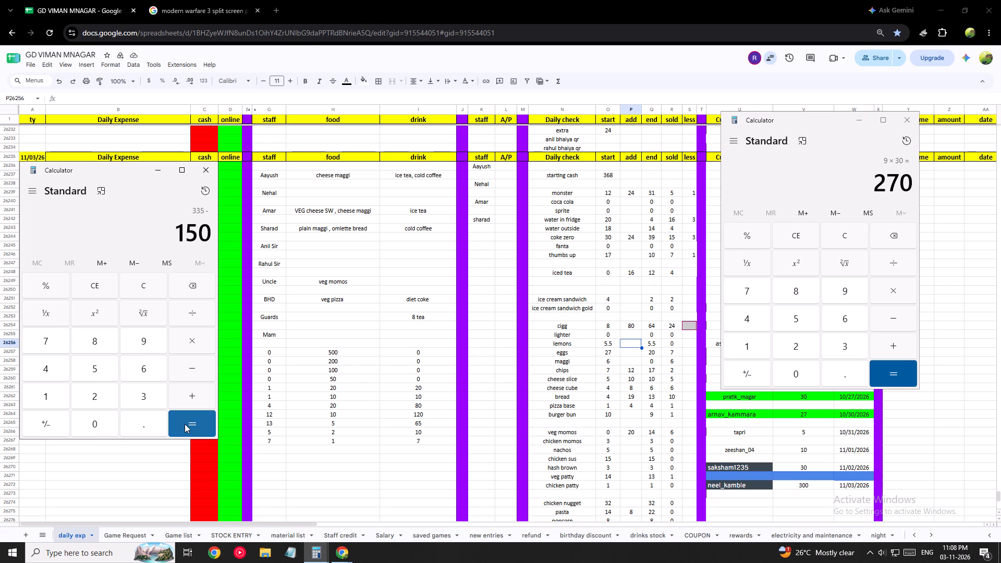
click(185, 423)
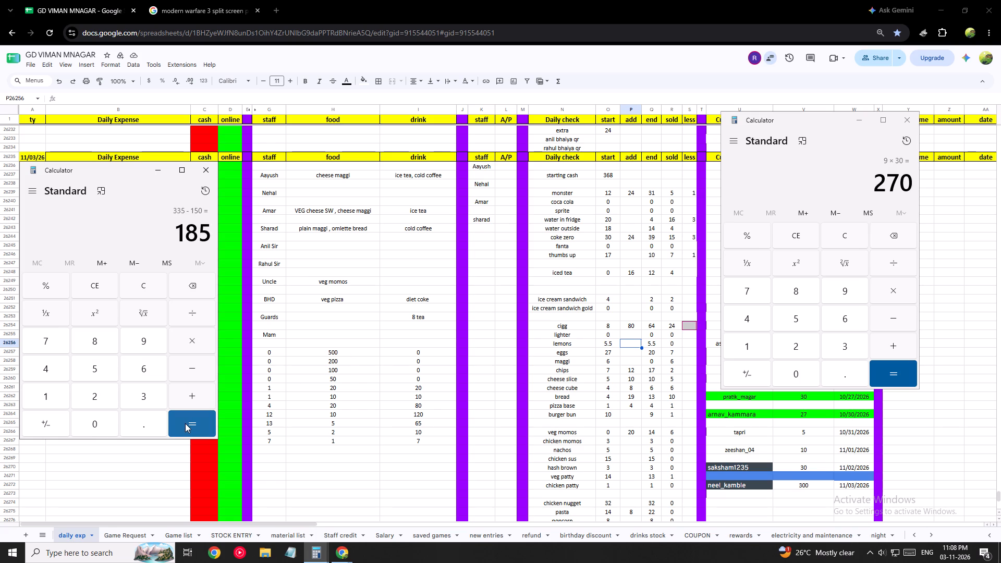
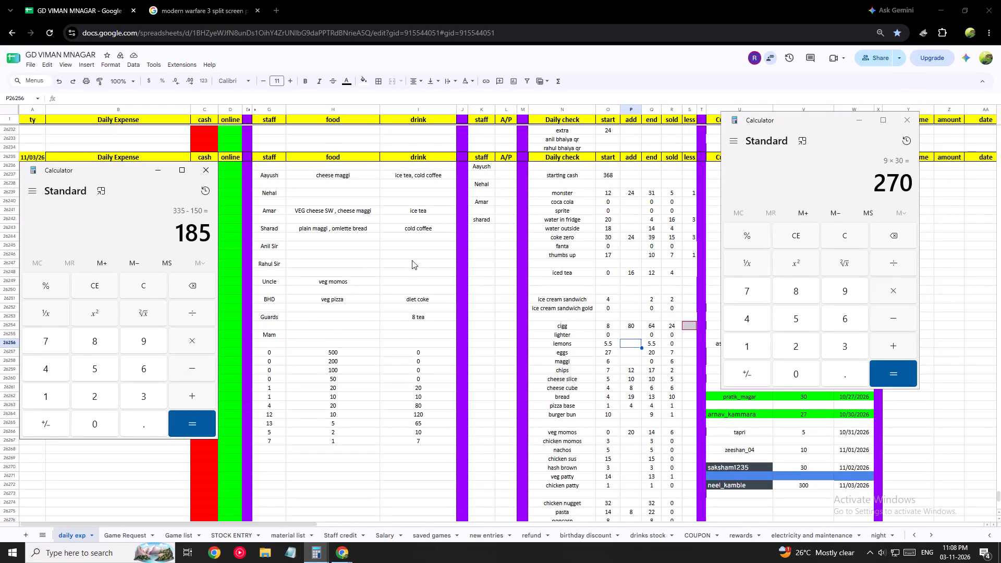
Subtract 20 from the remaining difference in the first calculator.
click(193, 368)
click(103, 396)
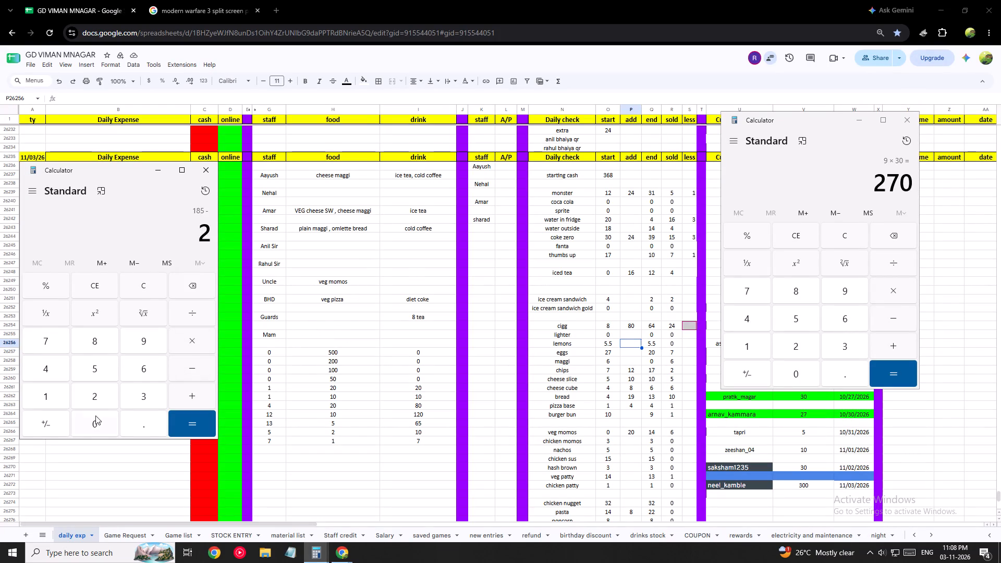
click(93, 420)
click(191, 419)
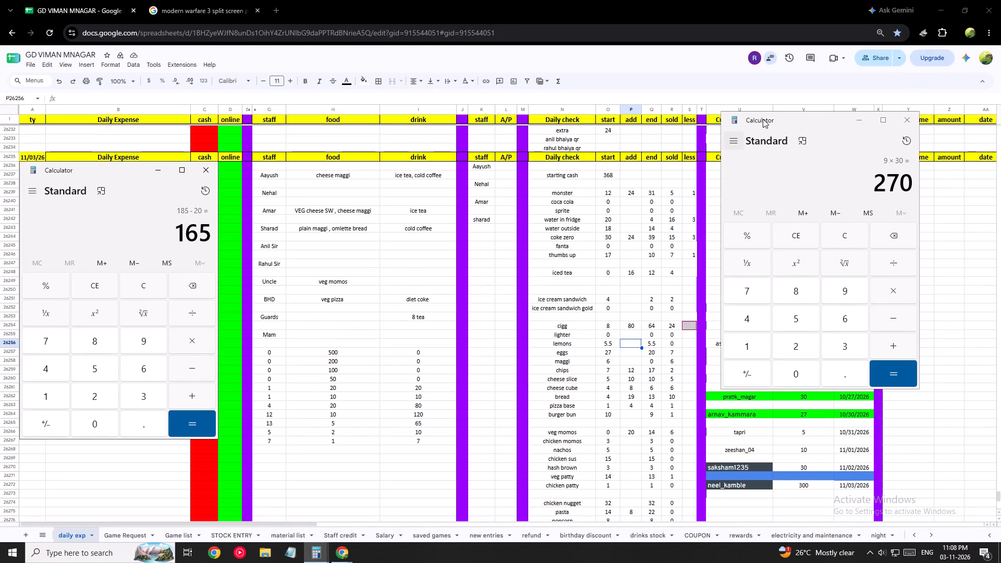
Move the second calculator beside the first one, over the staff food and drink columns.
drag(776, 127, 937, 127)
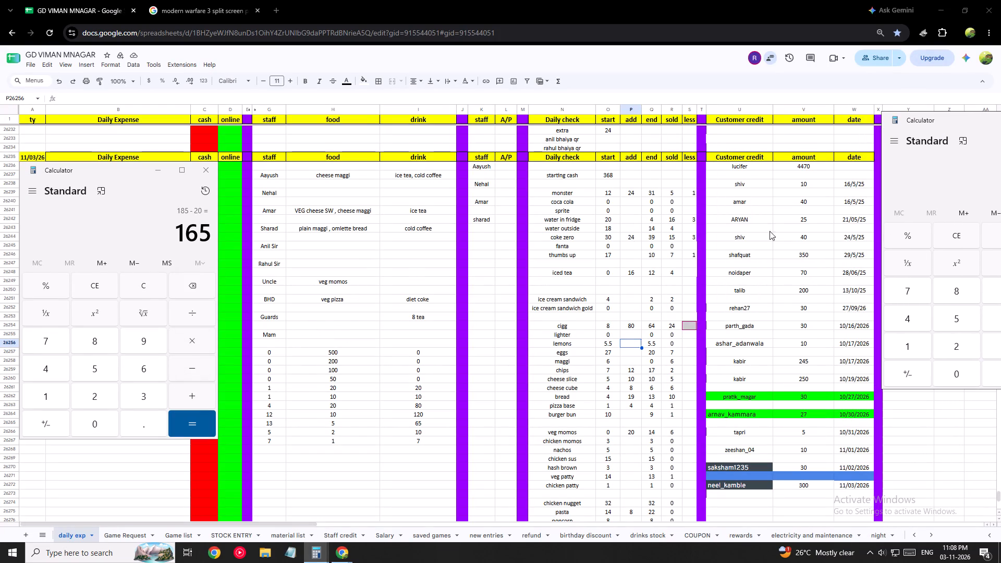
drag(926, 130, 784, 134)
drag(913, 126, 420, 242)
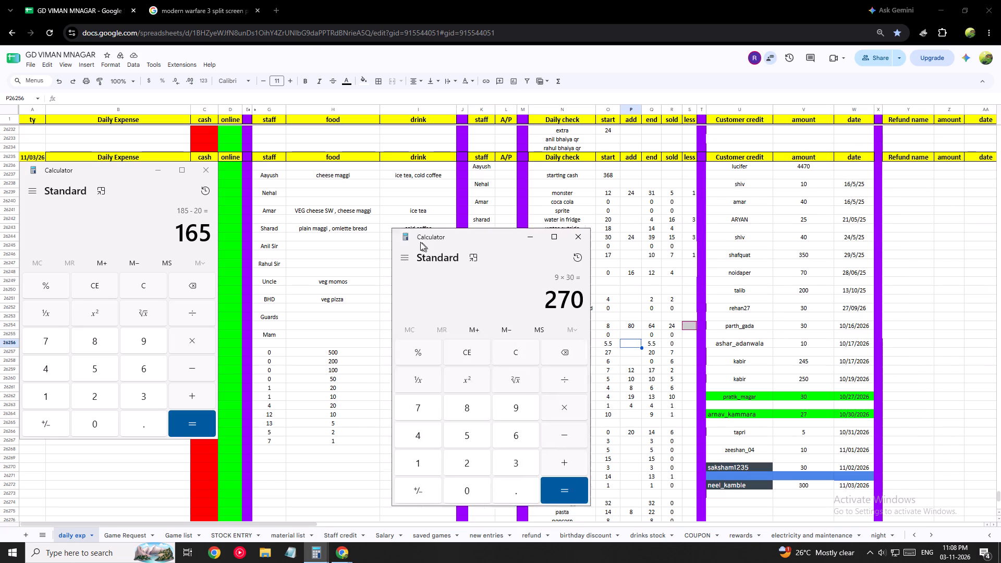
drag(420, 242, 304, 155)
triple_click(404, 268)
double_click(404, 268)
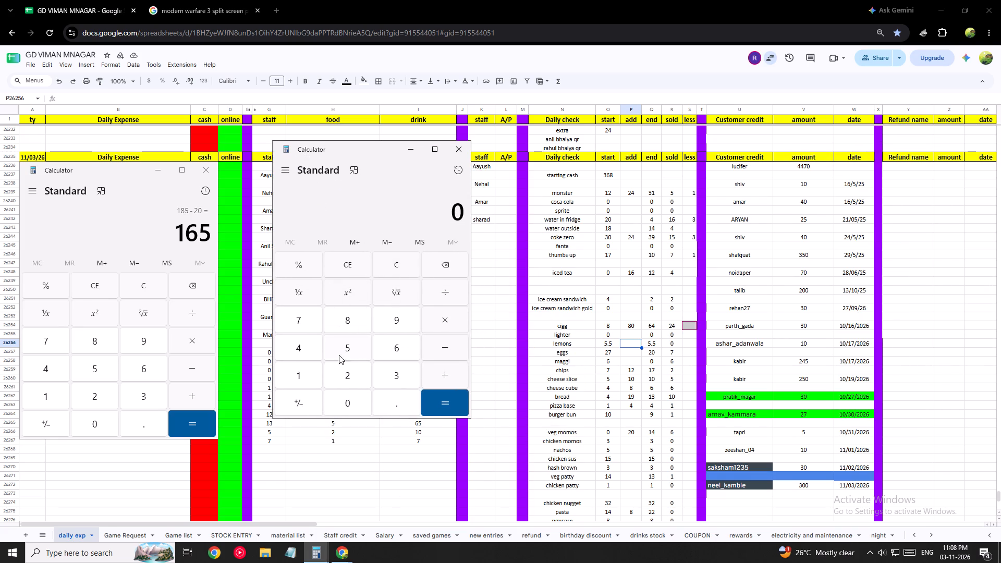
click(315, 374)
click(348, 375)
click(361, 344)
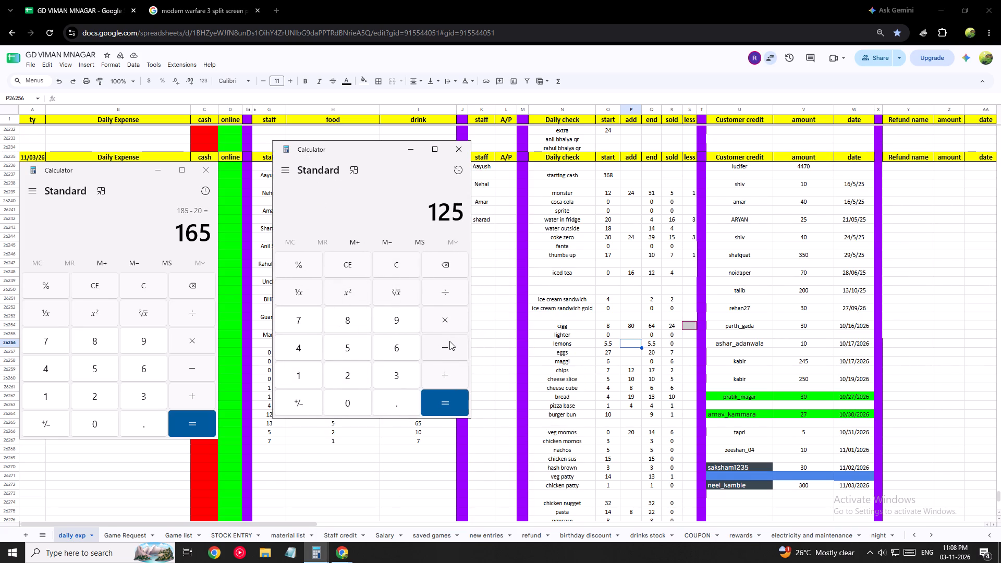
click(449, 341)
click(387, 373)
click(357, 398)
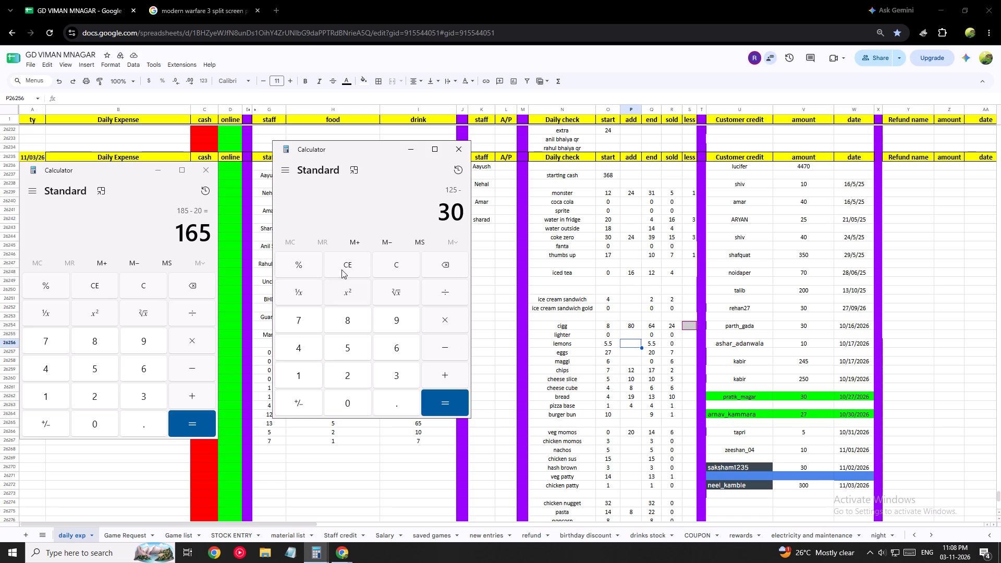
Clear the second calculator and subtract 30 and 125 in turn from 730.
double_click(396, 270)
click(299, 324)
click(387, 370)
click(352, 400)
click(448, 353)
click(402, 379)
click(350, 404)
click(433, 347)
click(292, 374)
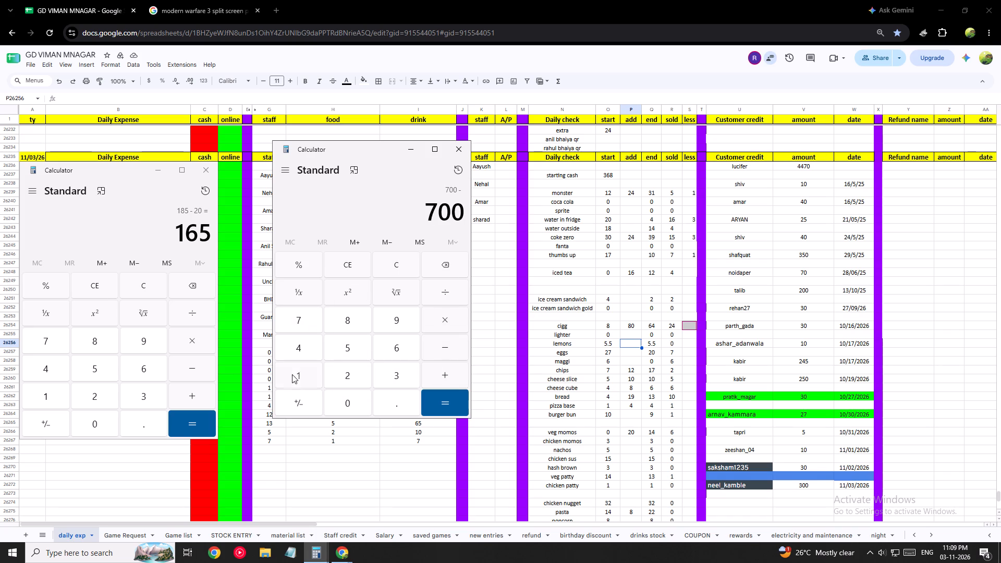
click(341, 374)
click(342, 354)
click(439, 341)
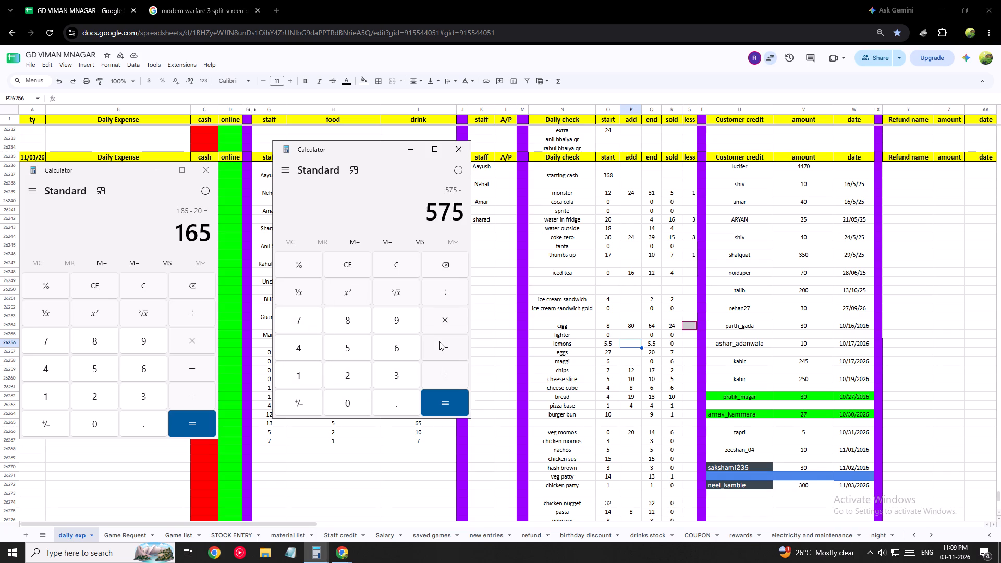
Subtract 150 and 20 in turn from the remaining difference in the second calculator.
click(301, 374)
click(350, 350)
click(352, 402)
click(455, 344)
click(357, 374)
click(350, 397)
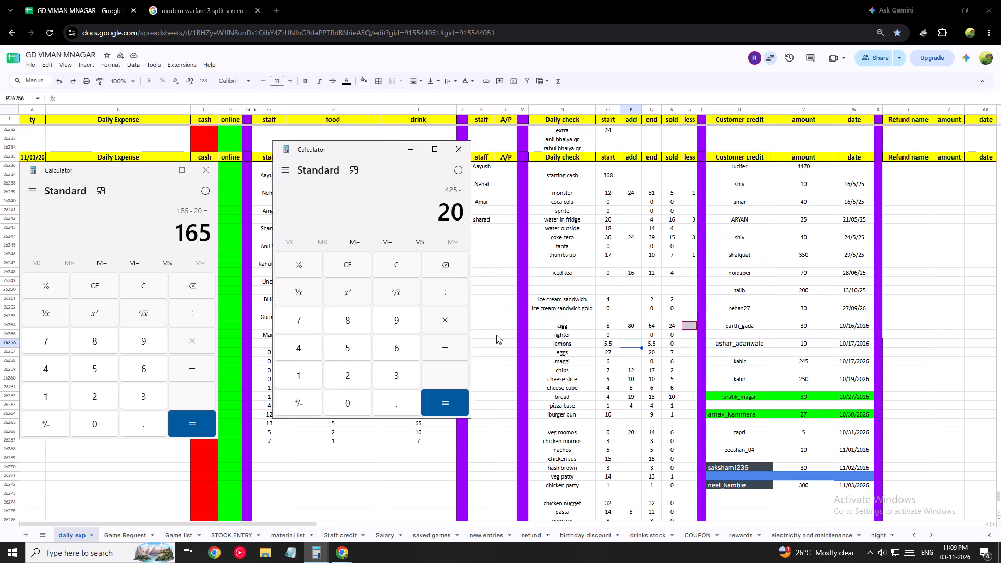
click(439, 344)
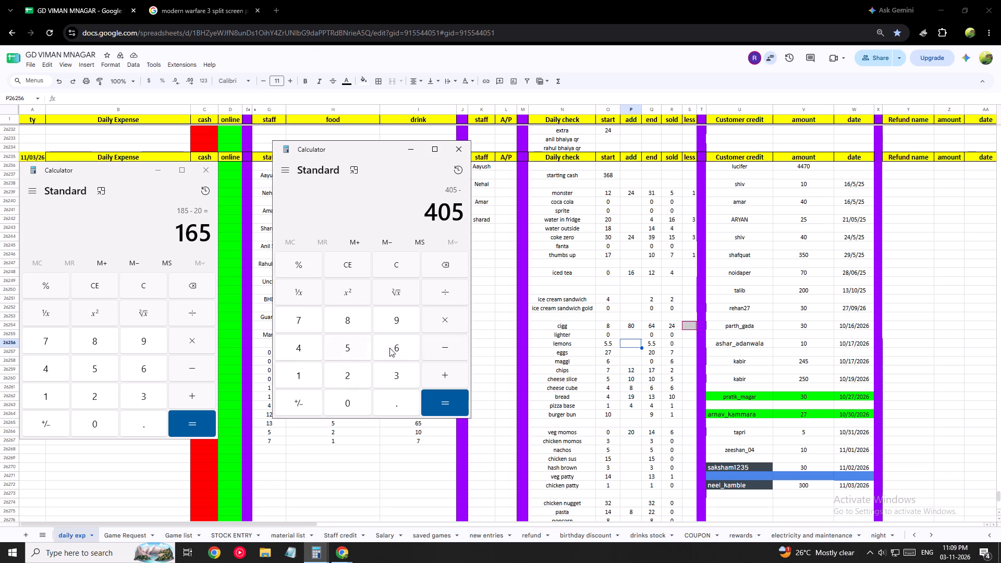
Clear the first calculator and calculate 30 × 9.
triple_click(128, 292)
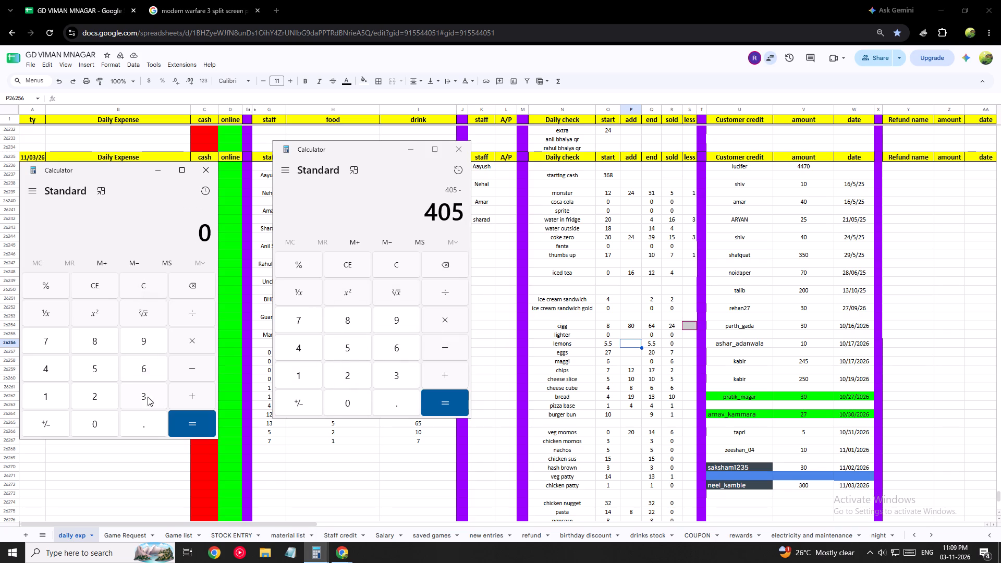
click(147, 407)
click(109, 418)
click(198, 349)
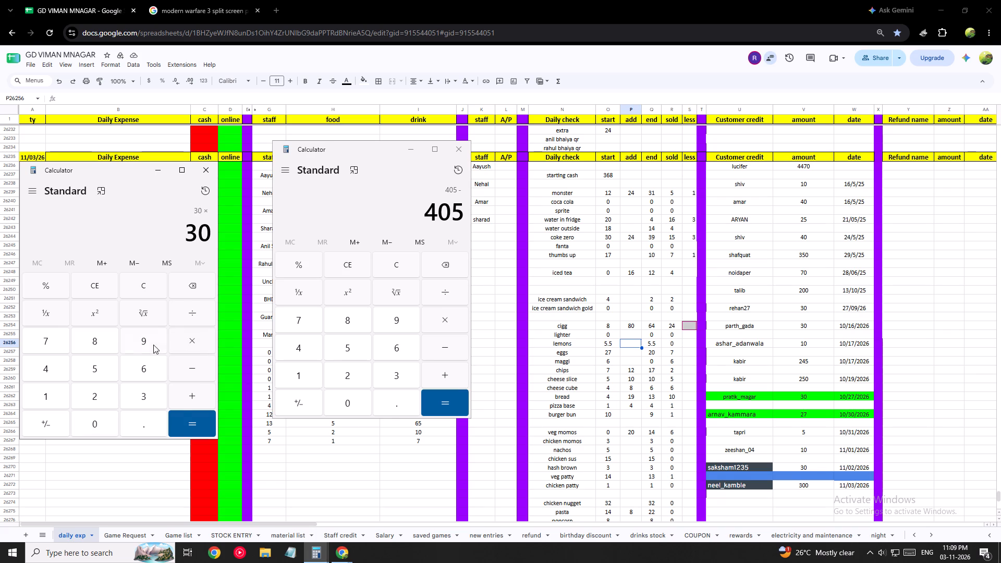
click(153, 345)
click(191, 413)
Subtract 270 from the remaining difference in the second calculator.
click(458, 347)
click(352, 371)
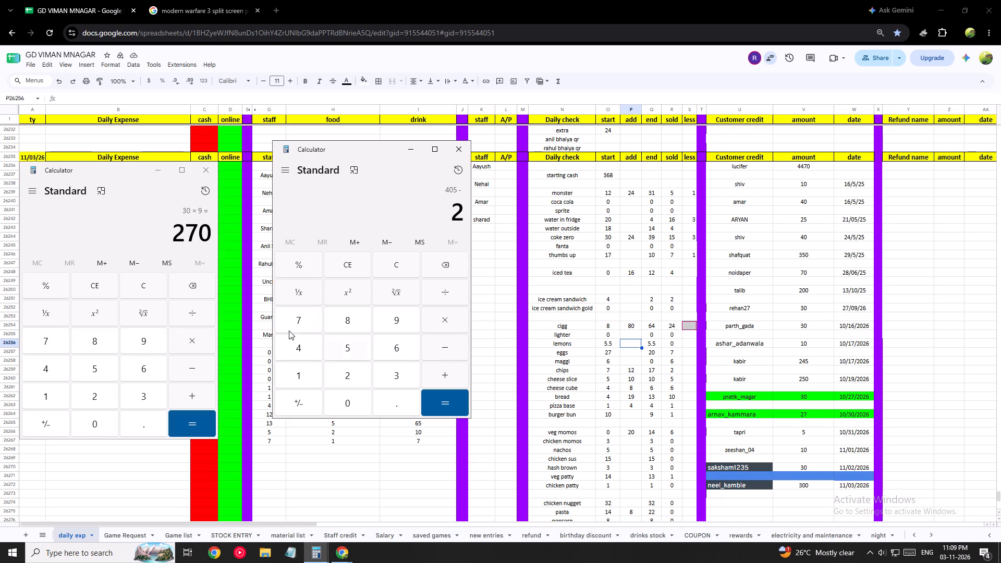
click(282, 324)
click(358, 401)
click(428, 410)
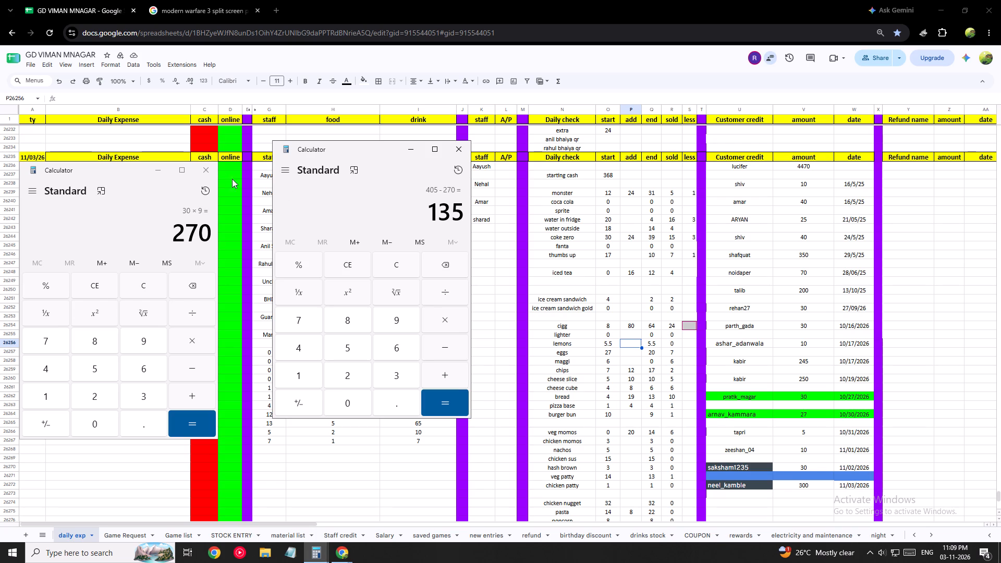
Move the second calculator past the daily check columns so it covers neither them nor the staff meals.
drag(334, 157, 572, 158)
drag(356, 158, 679, 175)
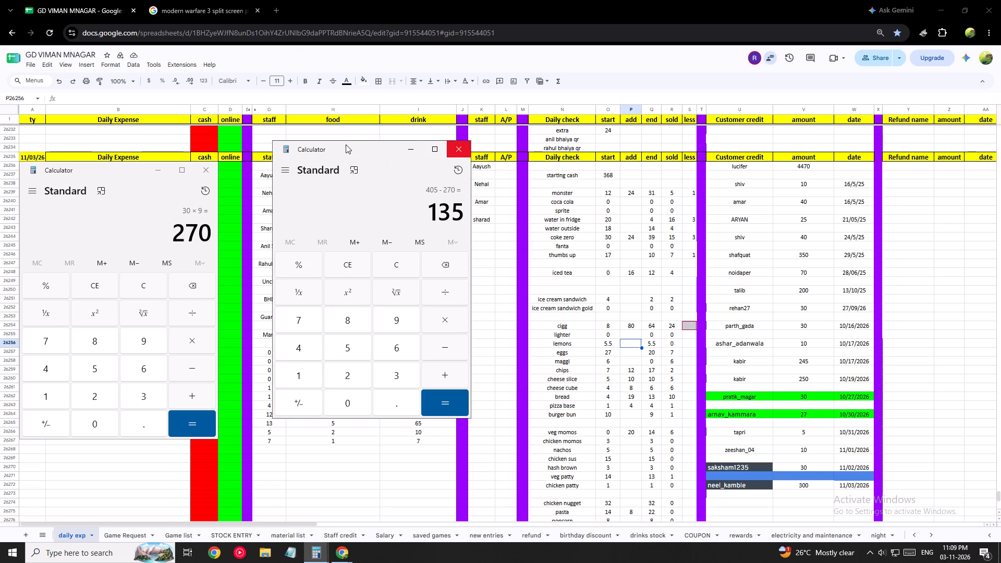
drag(347, 149, 618, 129)
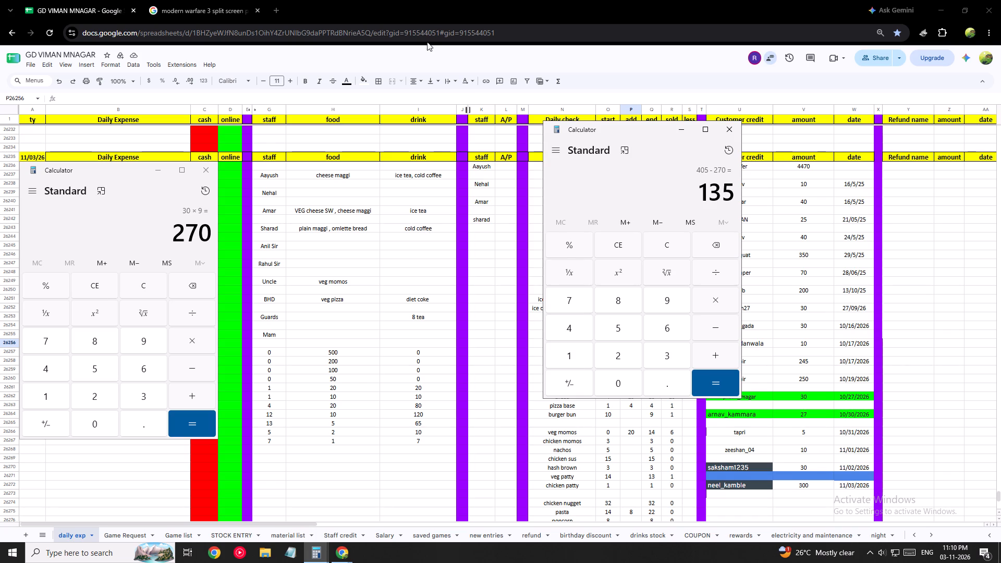
drag(591, 135, 627, 150)
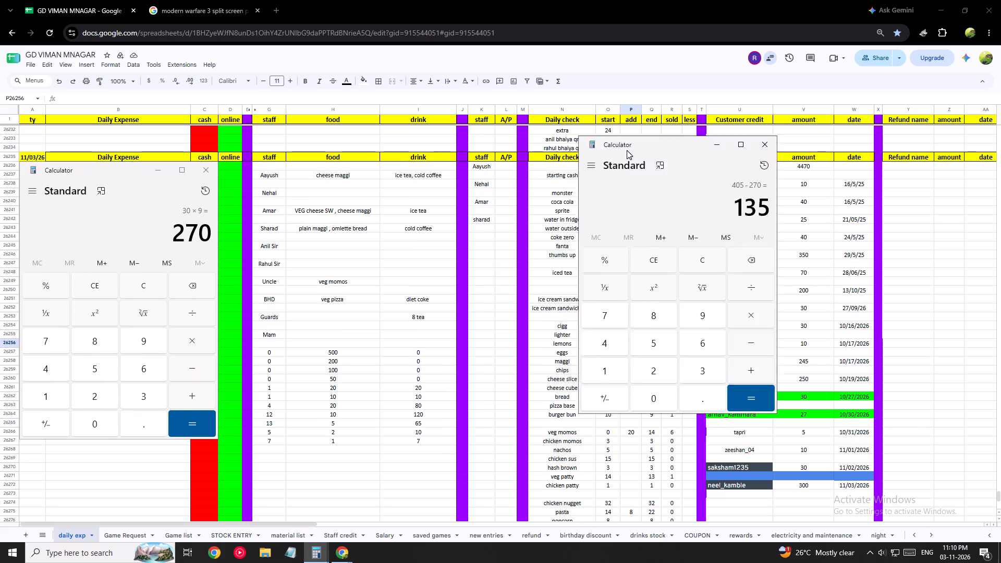
drag(627, 150, 902, 157)
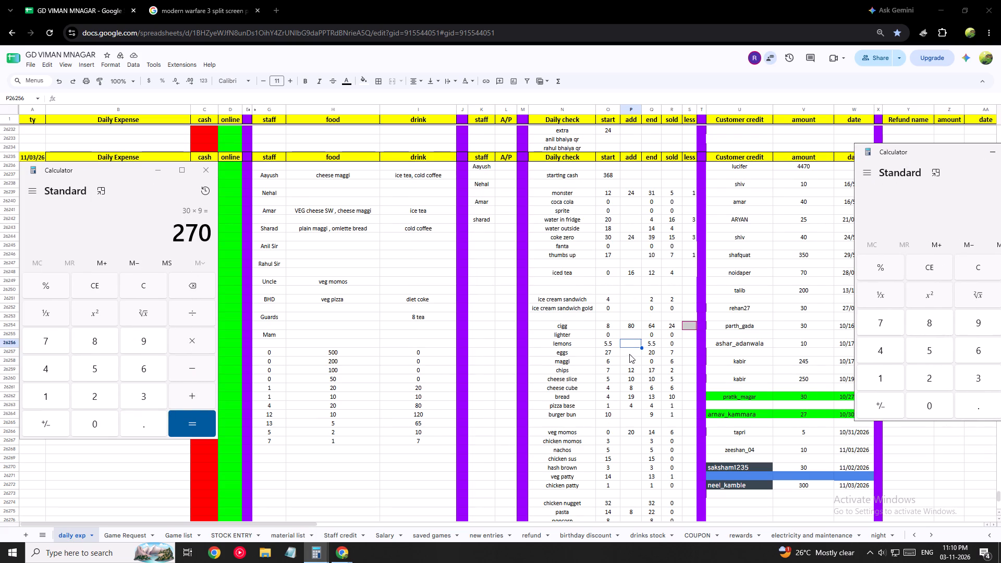
Select the less cell of the maggi row in the 11/03/26 daily check.
click(626, 368)
click(690, 358)
Bring the second calculator back in front of the spreadsheet and place it over the daily expense columns.
click(324, 556)
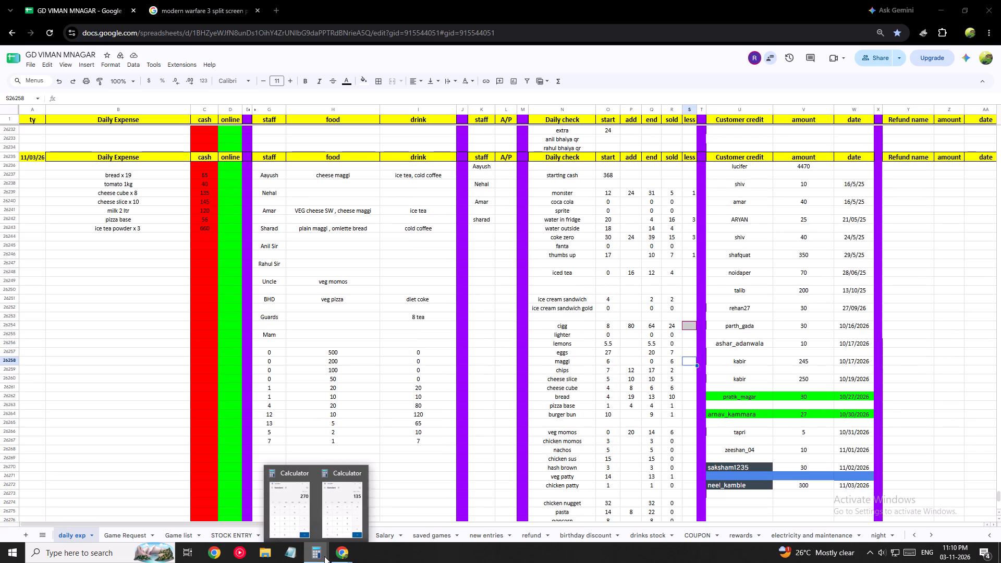
click(340, 510)
drag(914, 151, 324, 161)
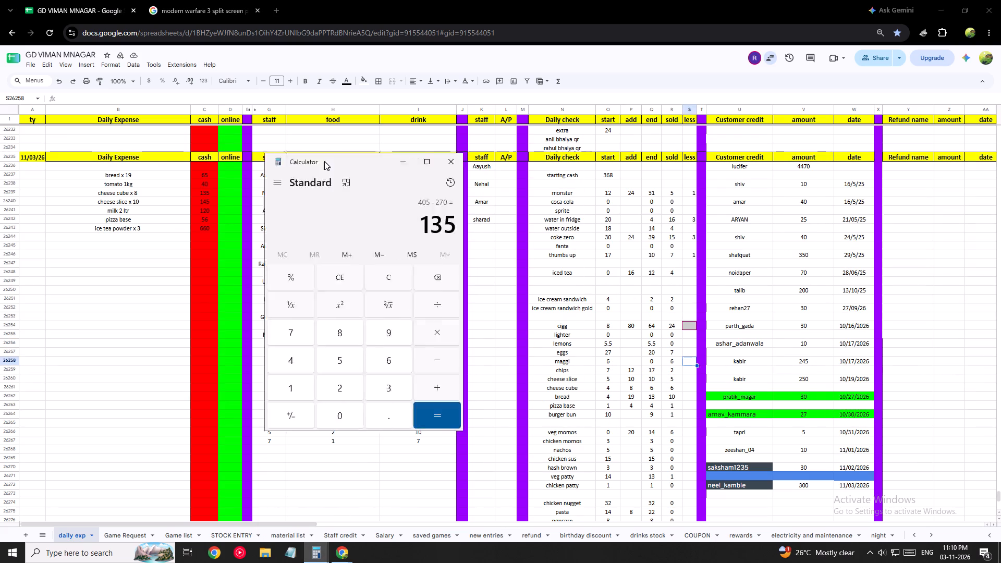
drag(324, 161, 80, 166)
Bring the first calculator back in front of the spreadsheet.
click(314, 562)
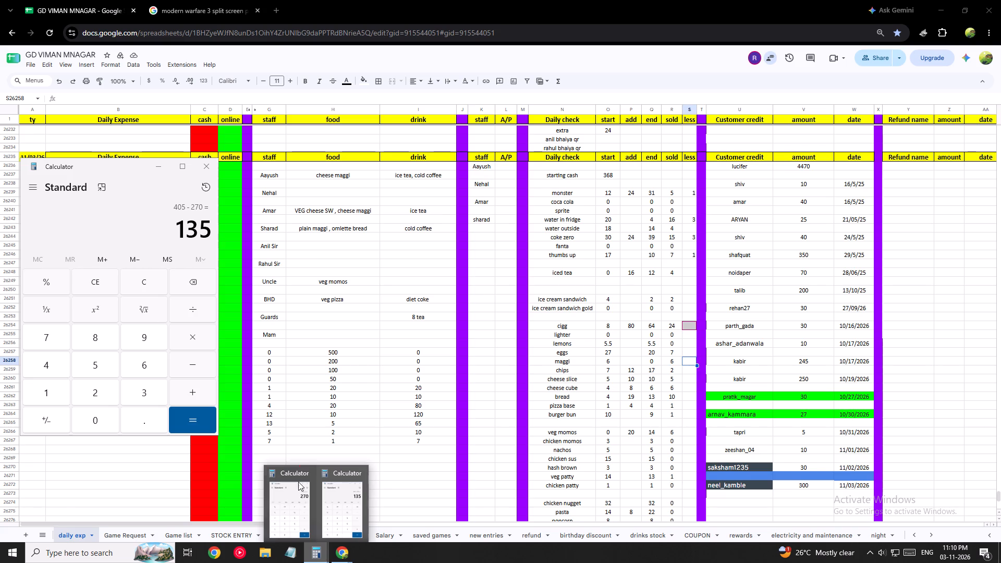
click(303, 476)
click(143, 212)
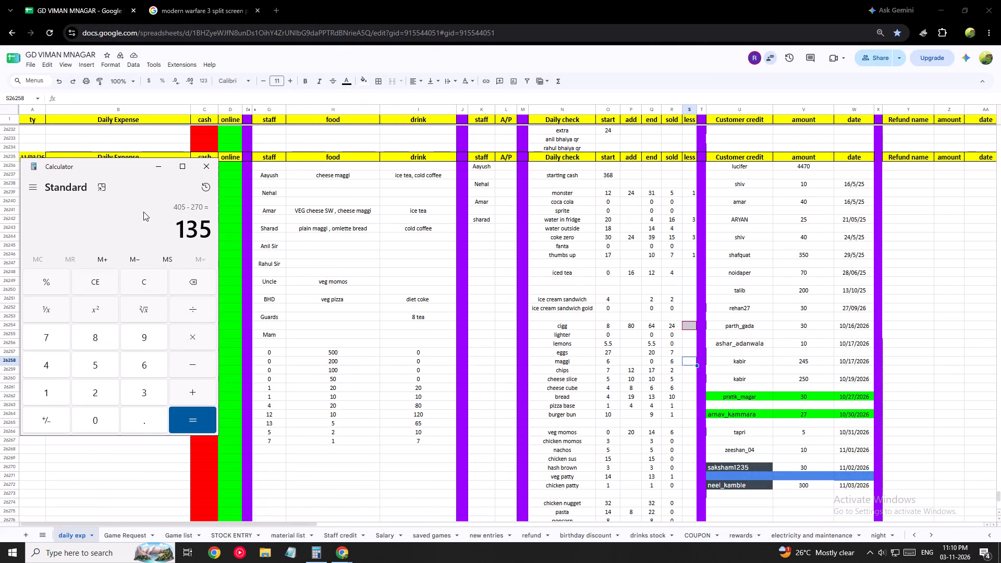
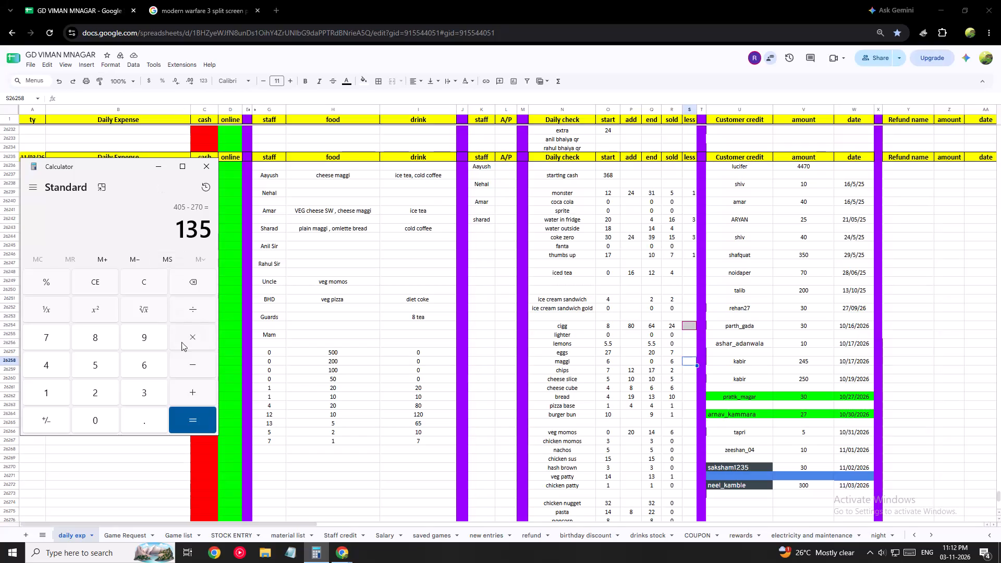
Subtract 85 from the calculator's current result of 135.
click(189, 363)
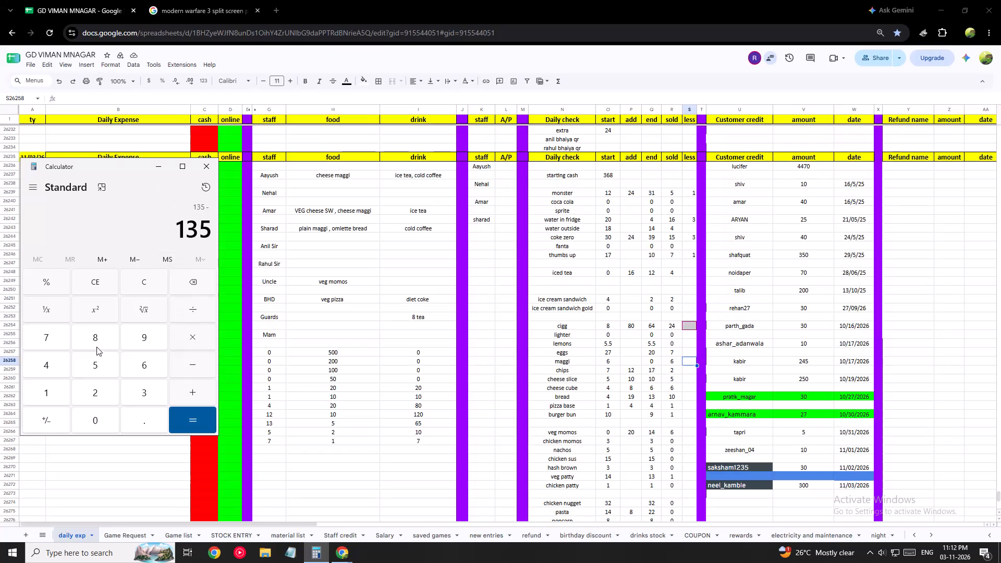
click(96, 342)
click(102, 354)
click(189, 421)
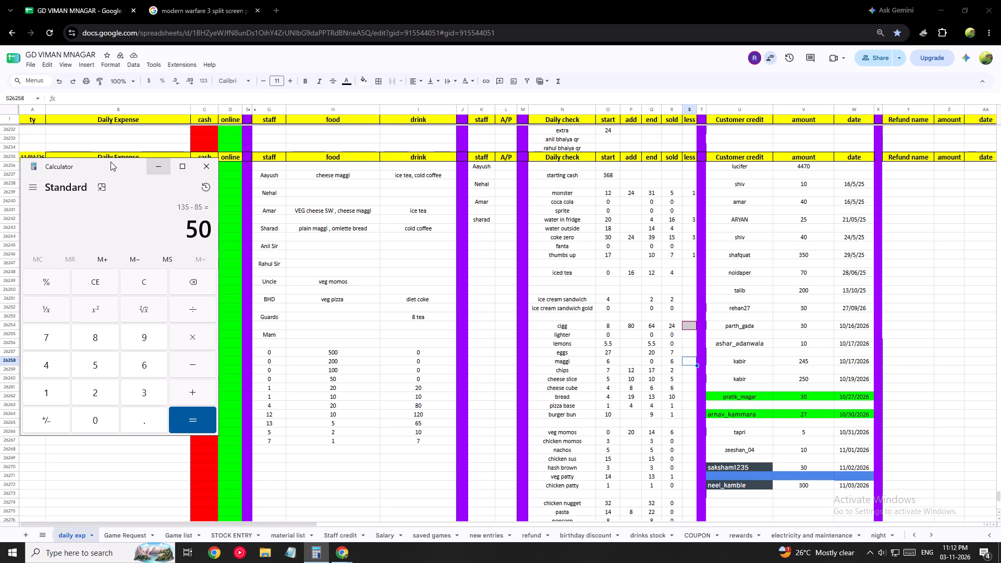
Switch to the ggLeap admin site and show the shop's Big Bytes snacks to check their prices.
key(alt+Tab)
key(alt+Tab)
key(alt+Tab)
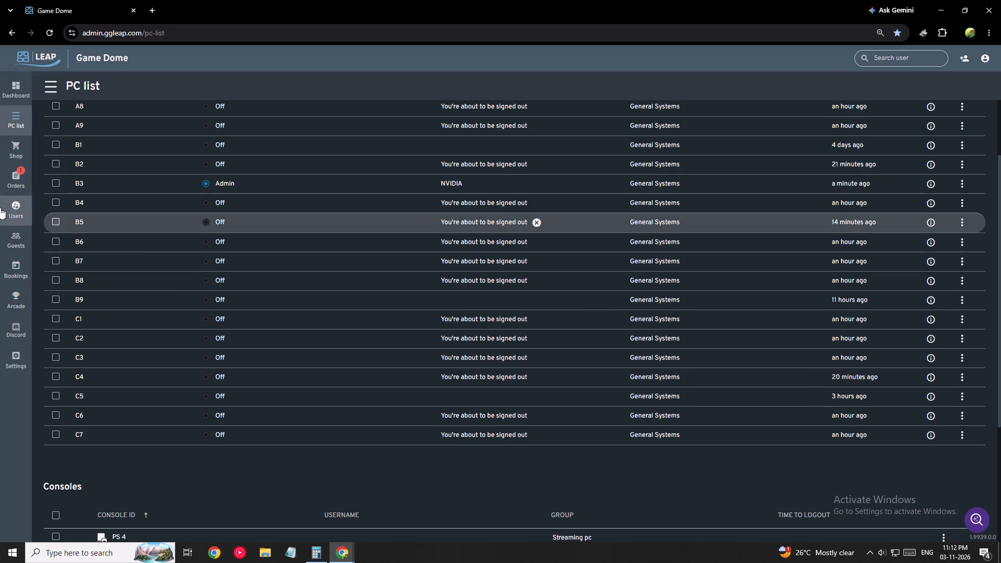
click(0, 160)
click(246, 144)
click(199, 175)
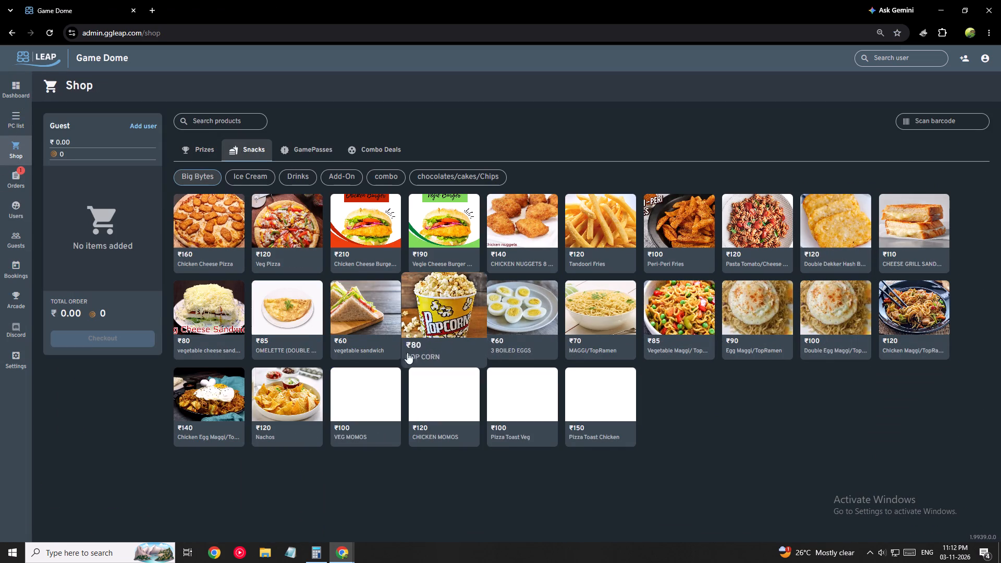
Bring up the calculator over the Big Bytes snack prices to compare its result, and minimise it again.
click(312, 552)
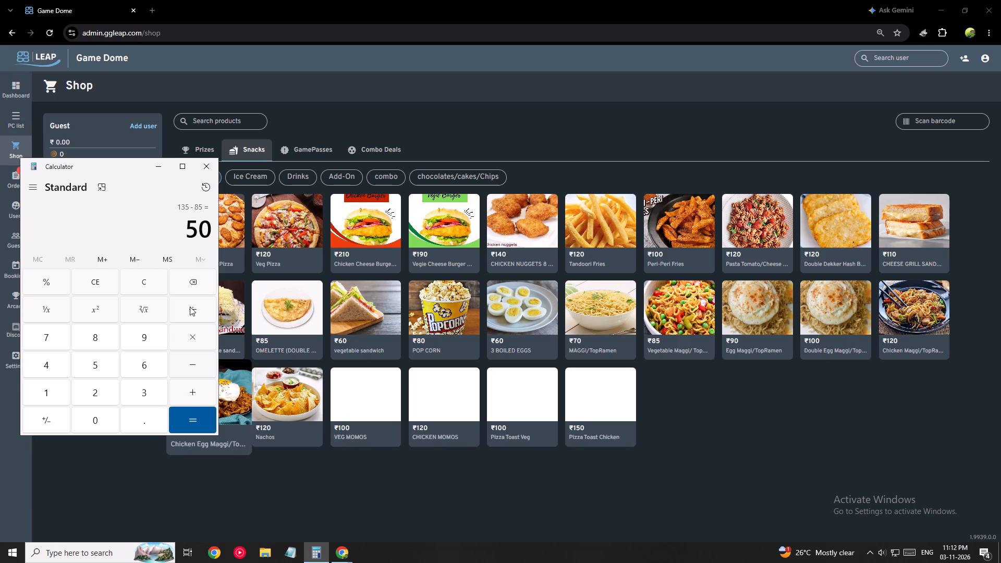
click(160, 170)
click(314, 562)
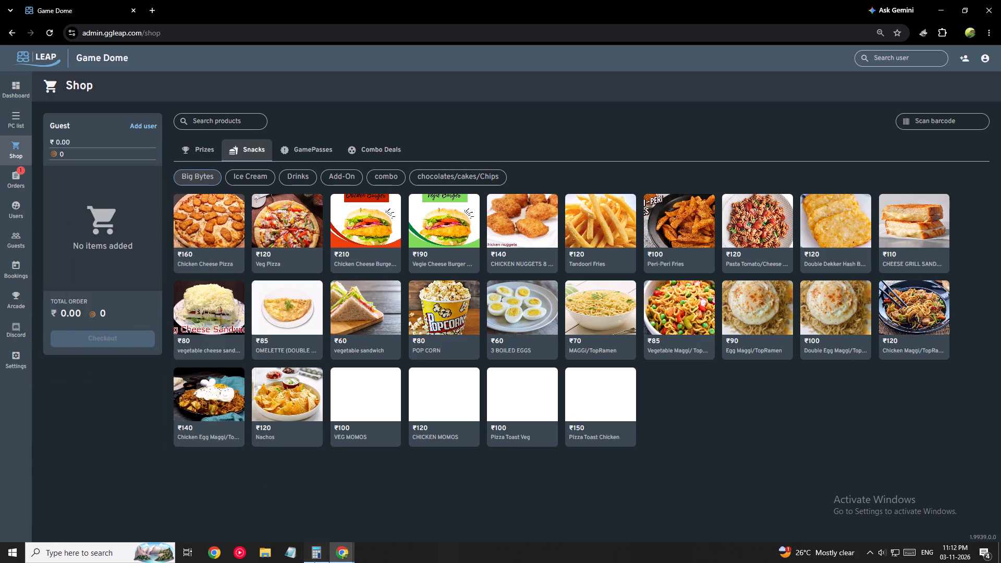
click(162, 170)
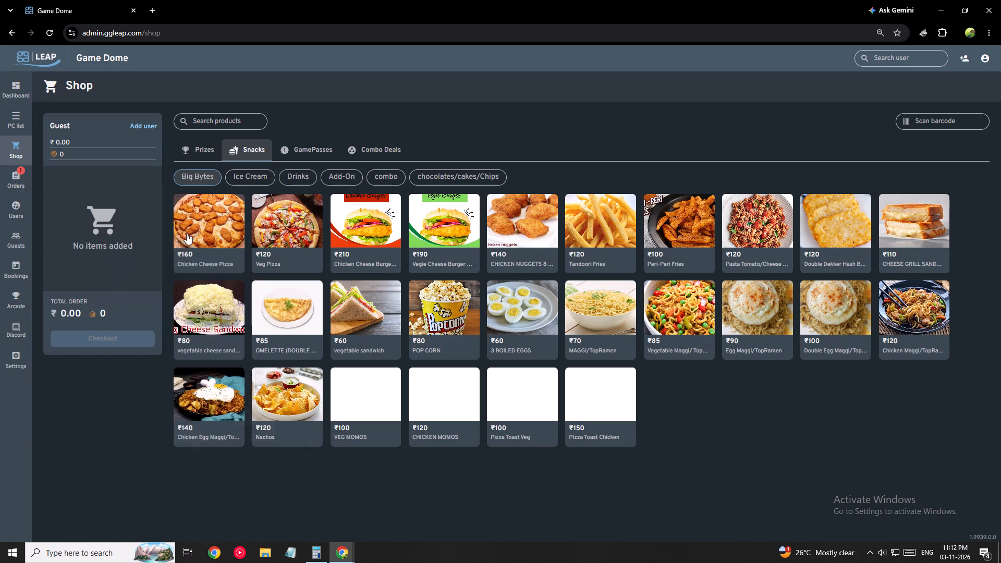
Go back to the PC list and look through the computers down to the consoles.
click(10, 115)
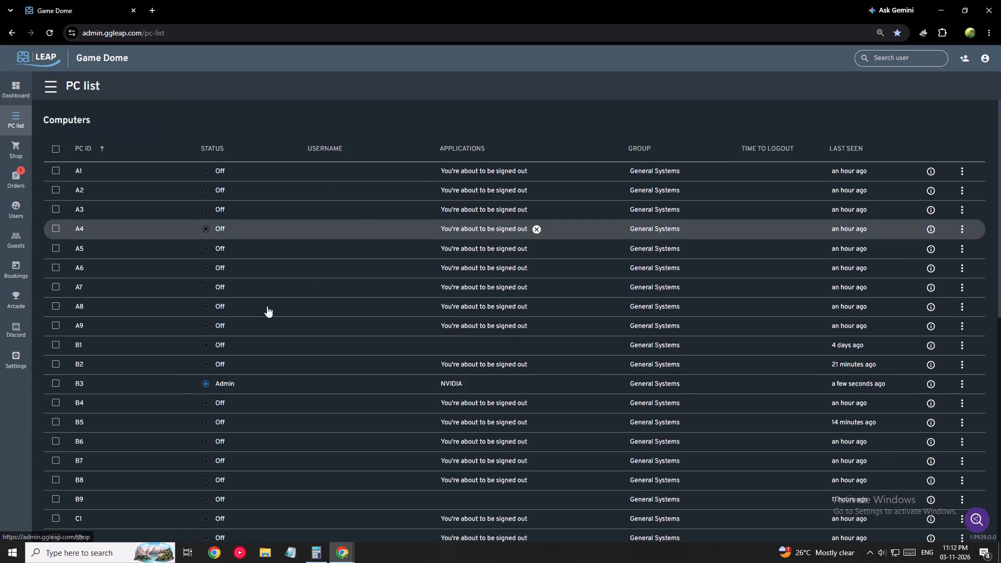
scroll(209, 391, down, 12)
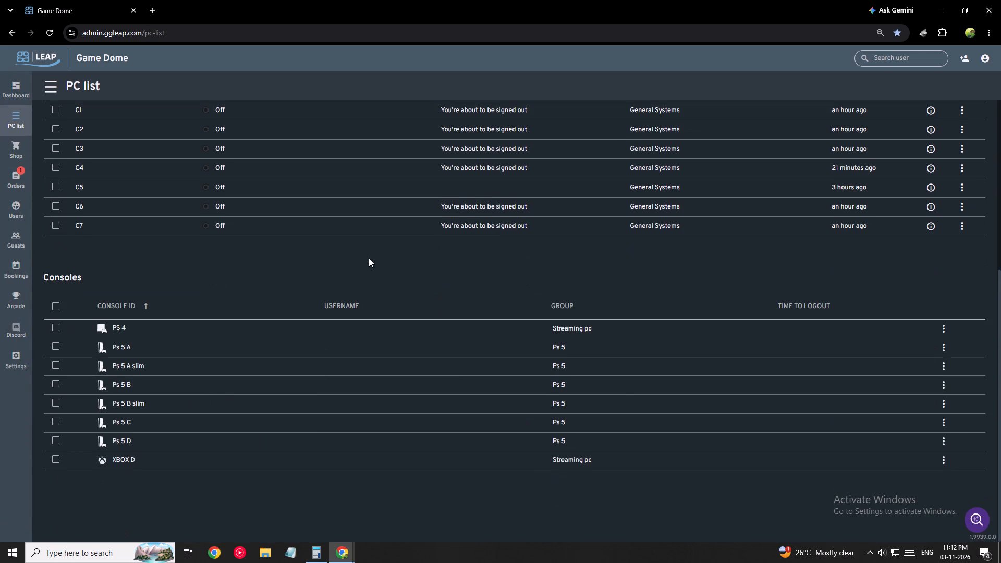
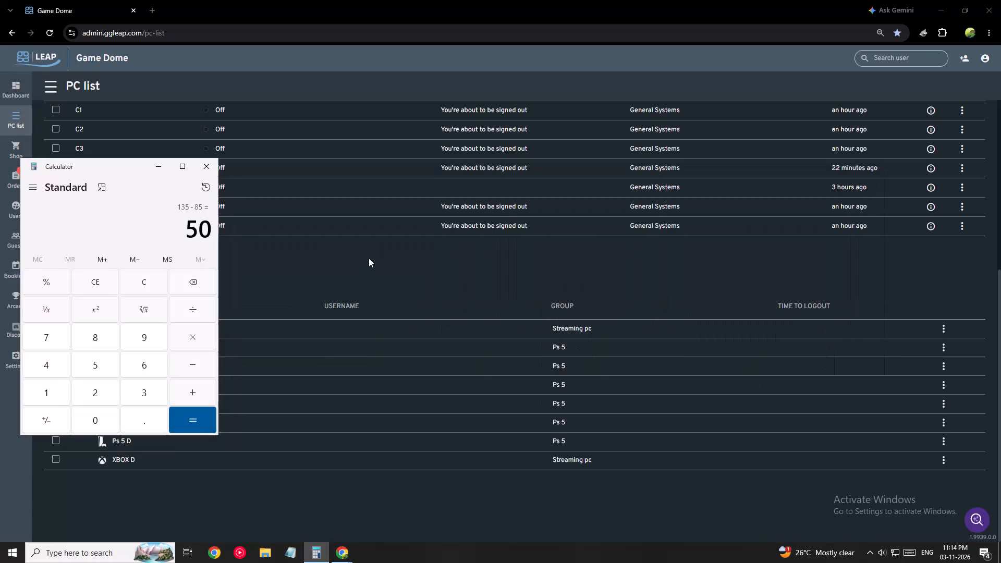
Close the calculator.
click(193, 157)
click(203, 167)
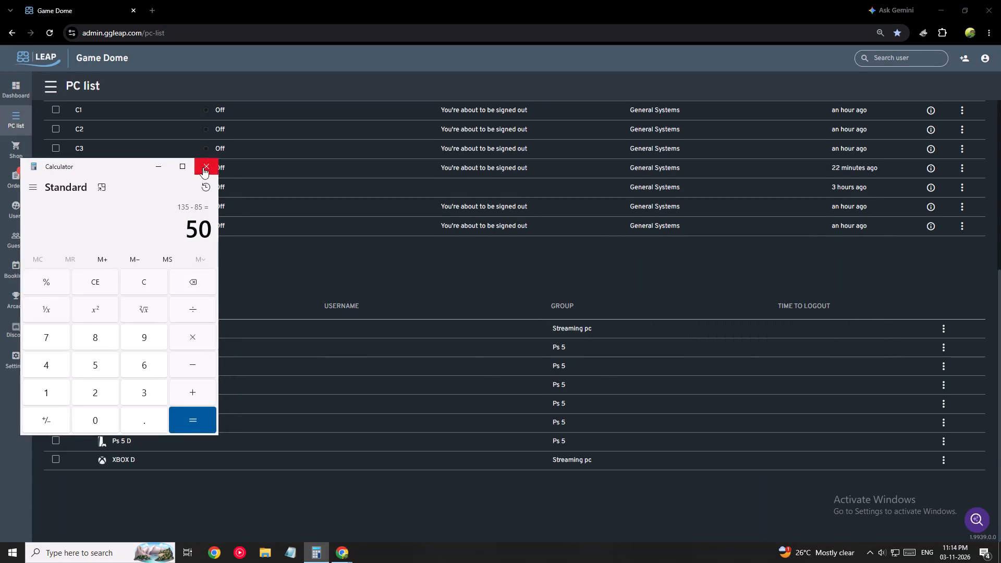
Switch to the GD VIMAN MNAGAR spreadsheet and examine the 11/02/2026 and 11/03/2026 customer credit entries in the 11/03/26 section.
click(343, 559)
click(308, 504)
scroll(795, 413, down, 3)
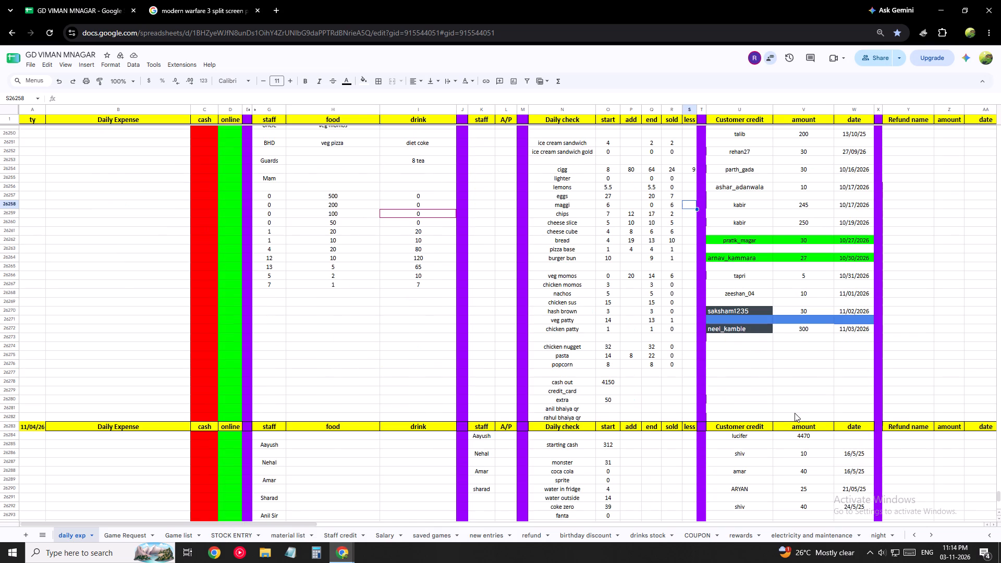
scroll(773, 289, up, 2)
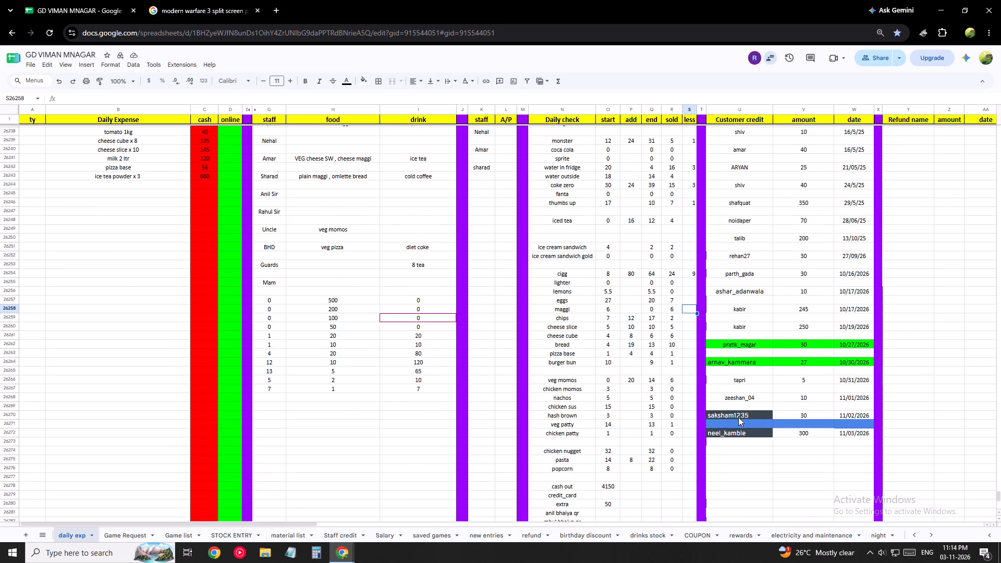
drag(744, 415, 863, 412)
click(790, 471)
scroll(838, 442, down, 2)
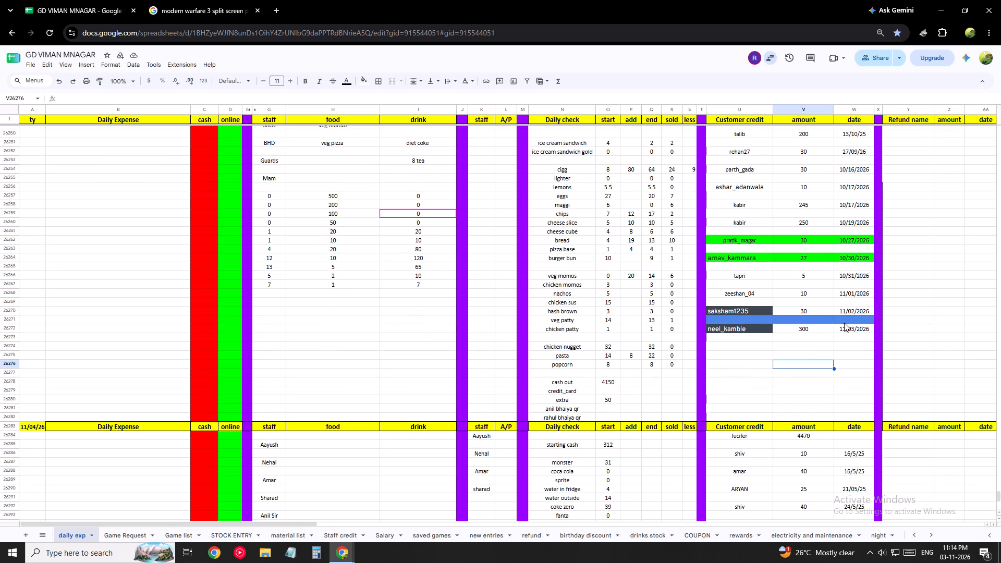
click(749, 341)
click(824, 327)
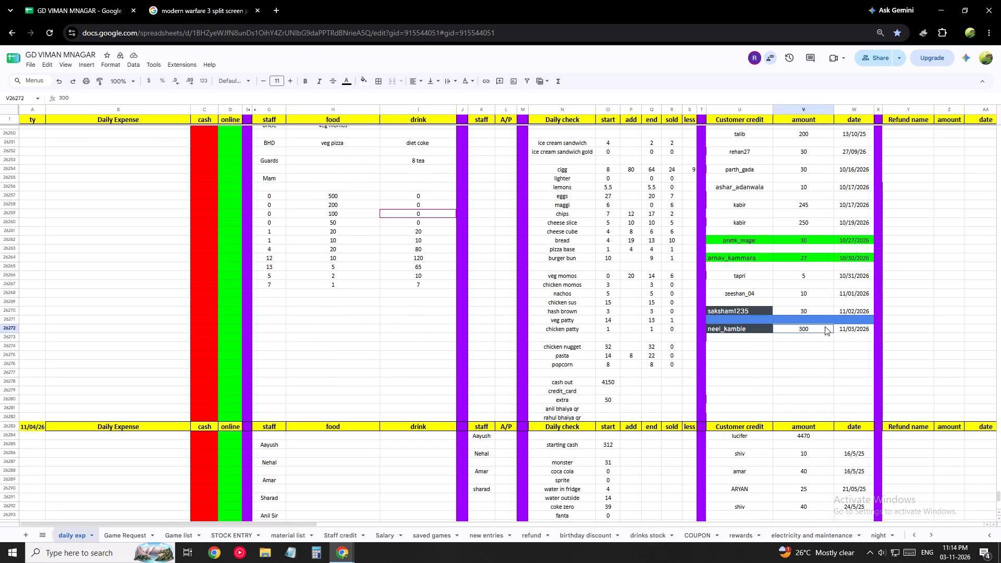
click(782, 351)
drag(740, 327, 857, 331)
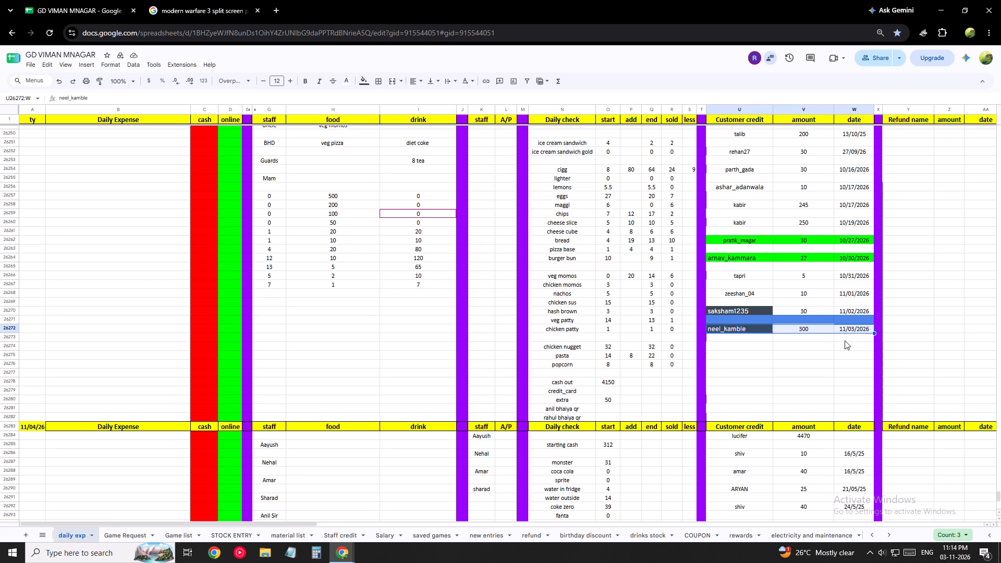
click(729, 347)
click(811, 345)
click(805, 332)
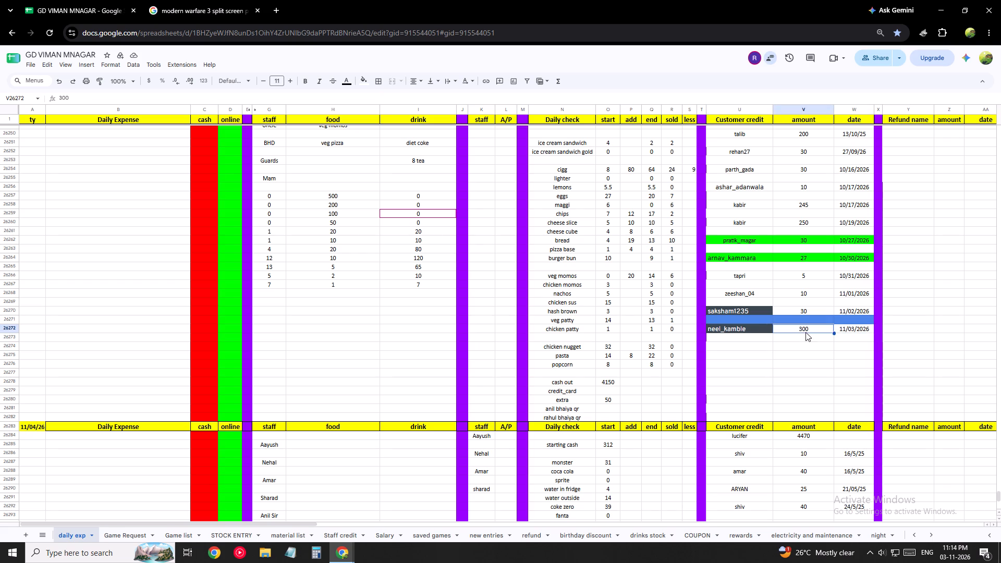
click(779, 346)
click(749, 340)
click(805, 309)
drag(744, 312, 854, 311)
click(825, 385)
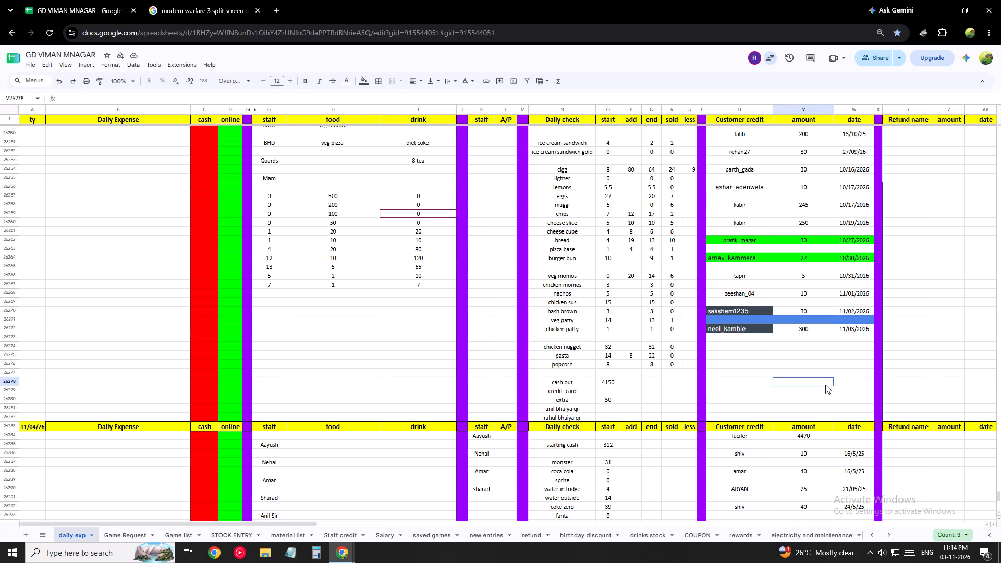
drag(741, 312, 858, 311)
click(792, 380)
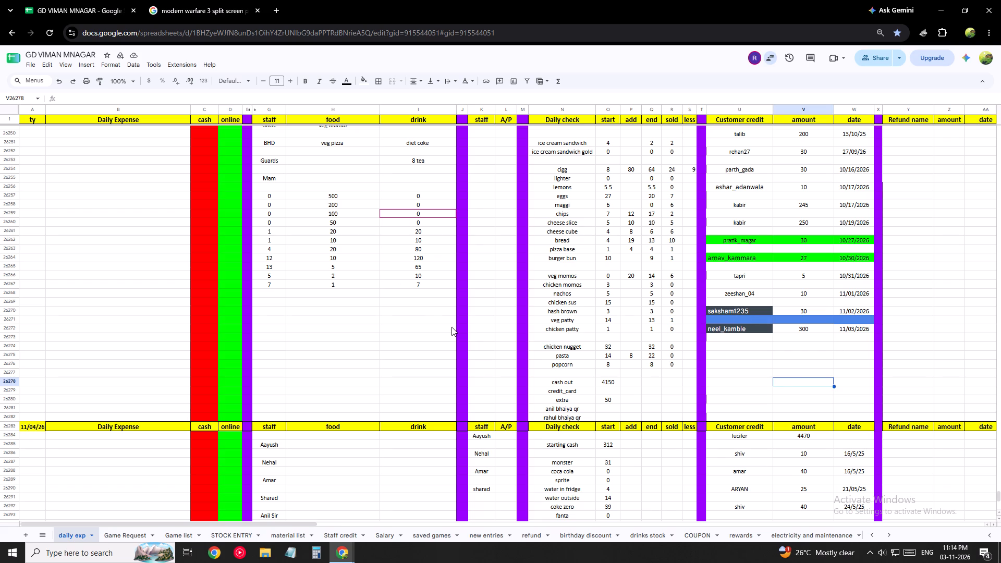
scroll(568, 377, down, 3)
scroll(786, 409, up, 2)
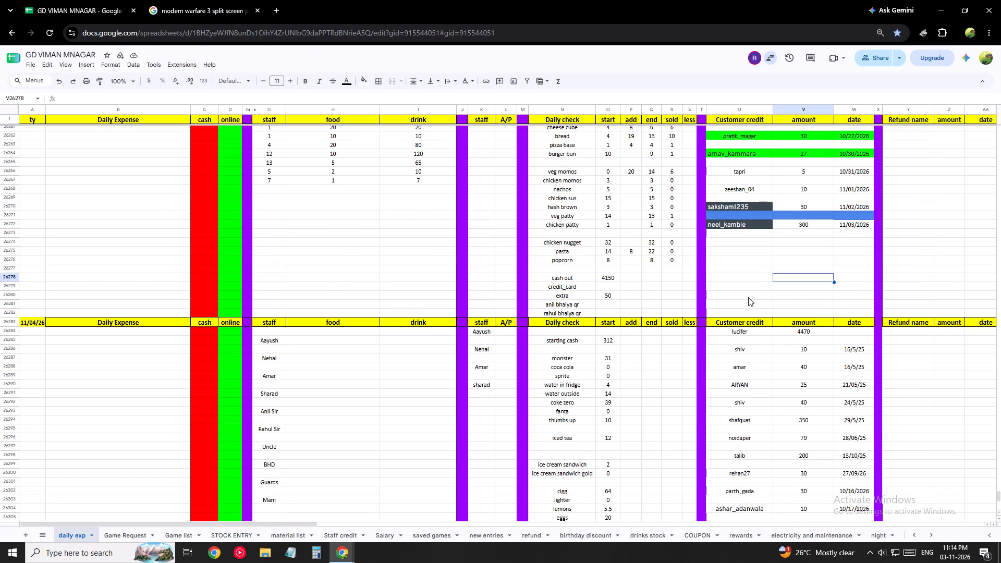
drag(748, 297, 755, 297)
click(831, 291)
drag(738, 259, 859, 267)
click(850, 317)
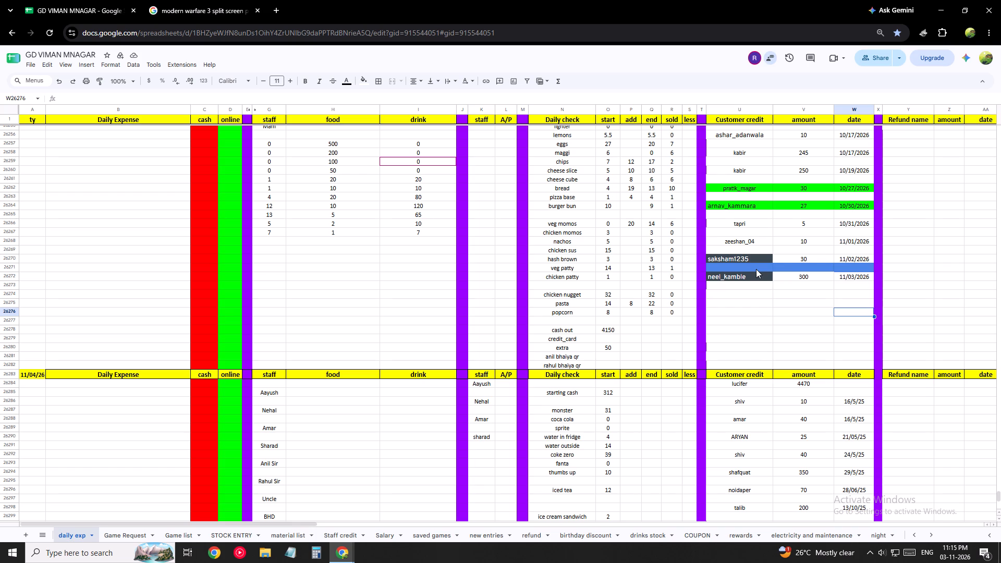
Recheck the customer credit rows dated 11/01/2026 to 11/03/2026 and the blank rows between them in the 11/03/26 section.
scroll(756, 269, up, 4)
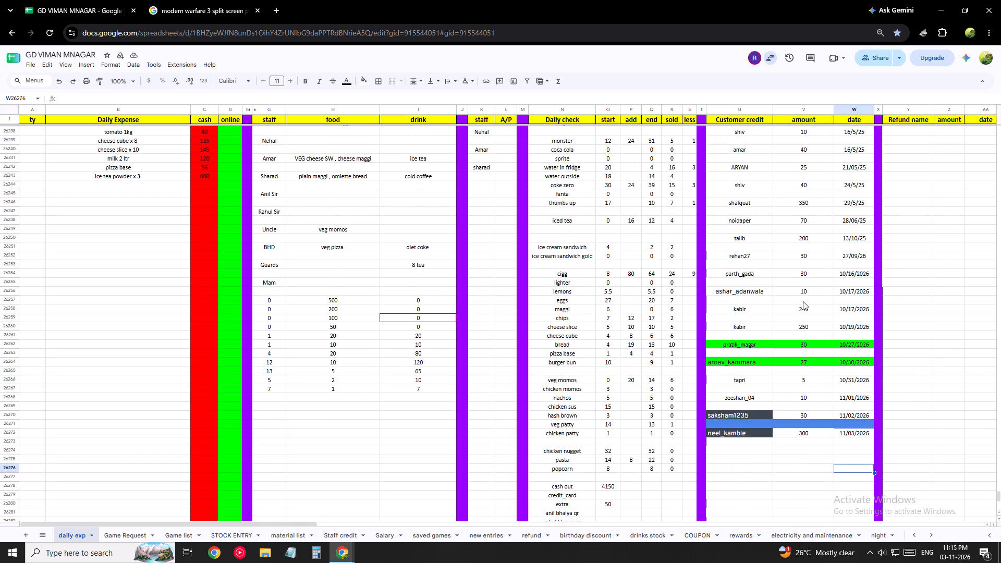
scroll(803, 301, down, 3)
click(771, 338)
click(741, 338)
click(783, 341)
click(782, 346)
click(734, 293)
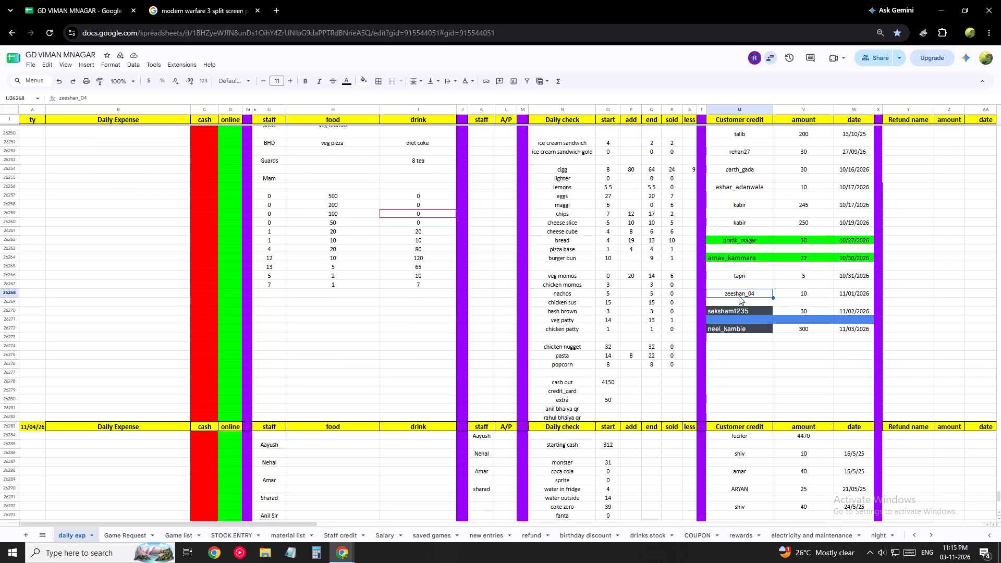
click(739, 299)
click(825, 303)
click(877, 303)
click(861, 304)
click(786, 305)
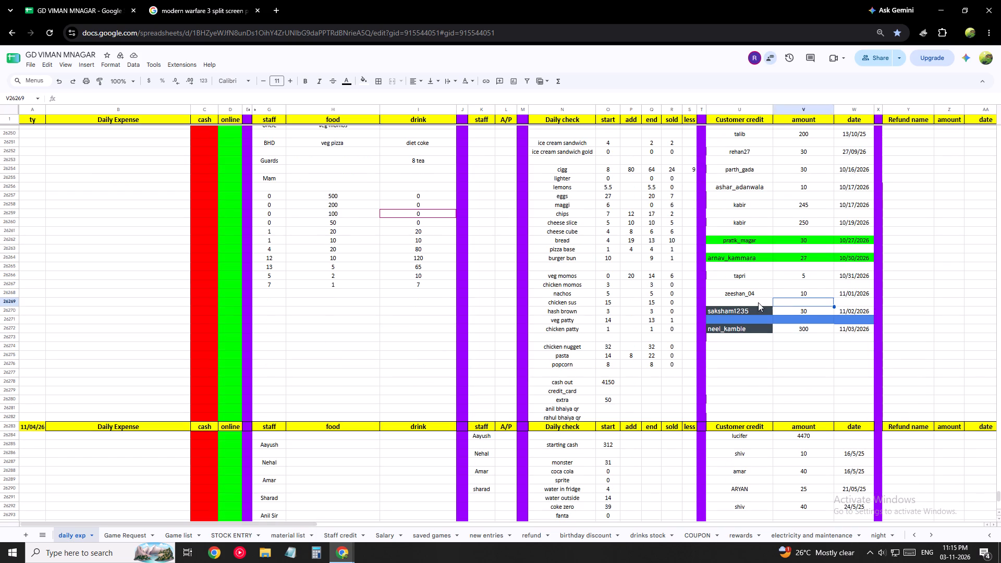
click(758, 302)
drag(753, 283, 853, 283)
drag(749, 304, 755, 303)
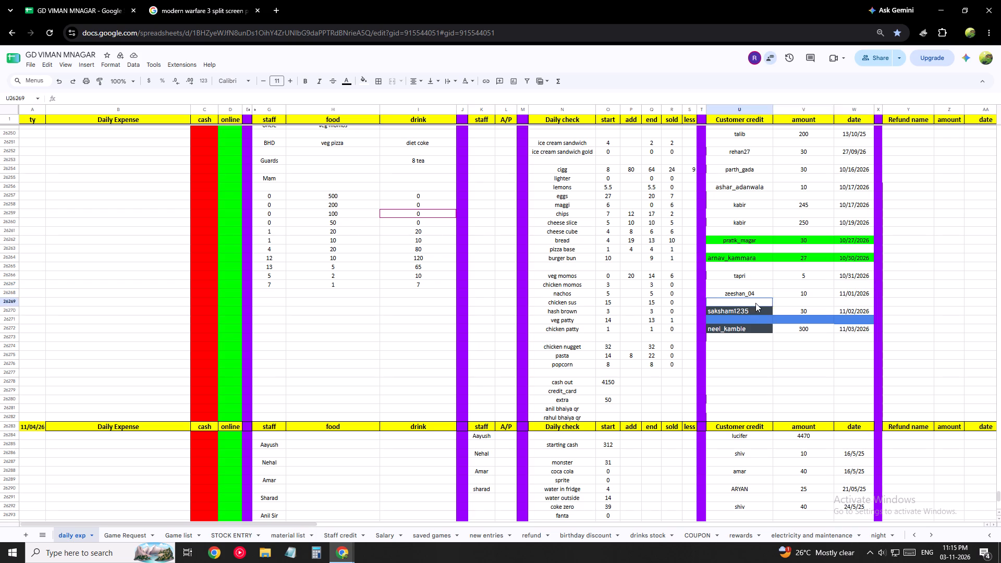
drag(755, 303, 859, 303)
click(850, 362)
drag(743, 333, 844, 336)
click(852, 352)
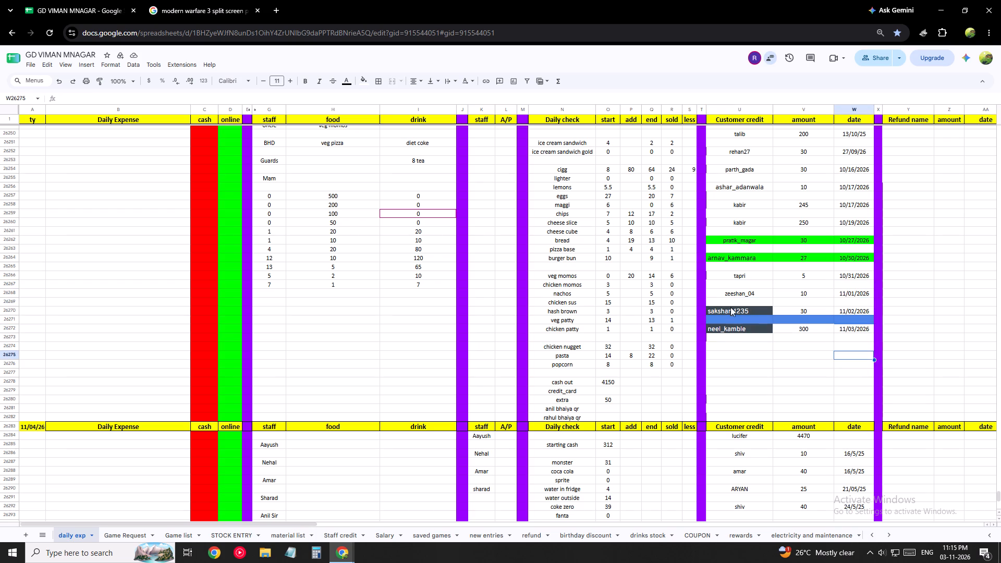
drag(734, 305, 869, 319)
click(821, 383)
Review the customer credit list and opening stock in the 11/04/26 section against the 11/03/26 section.
scroll(756, 369, down, 7)
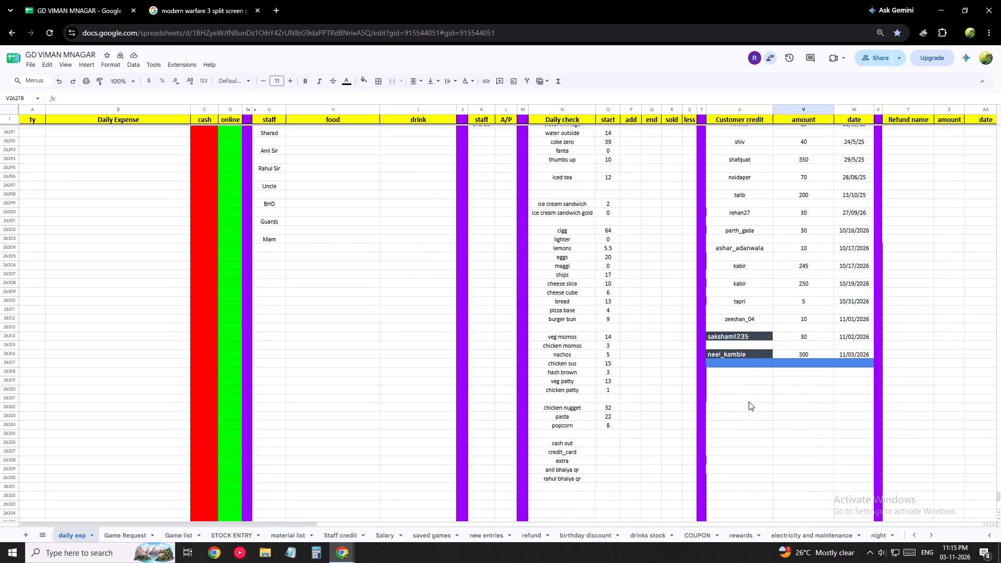
scroll(749, 401, up, 4)
scroll(795, 409, up, 2)
scroll(556, 329, down, 5)
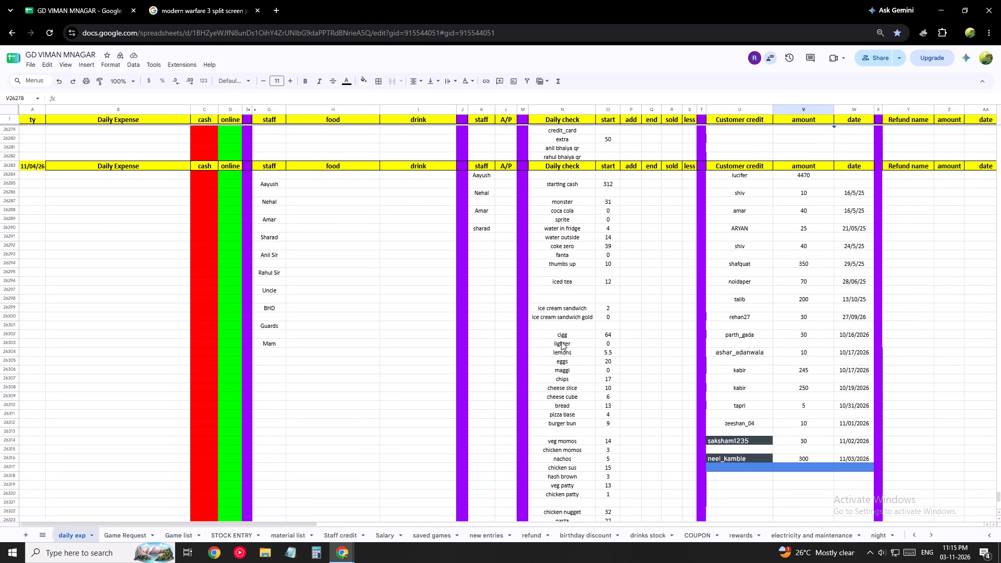
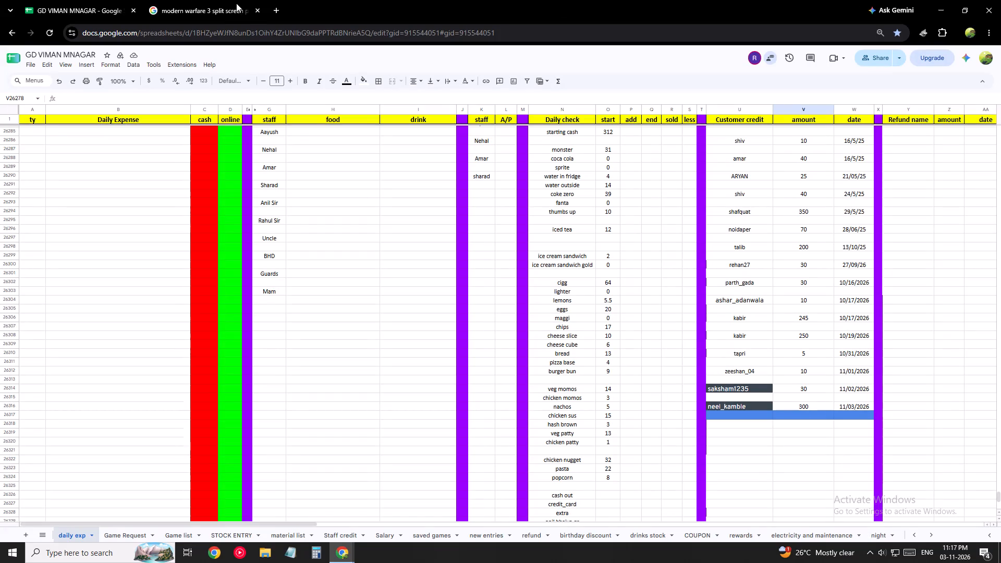
Close the browser page with the search for modern warfare 3 split screen, leaving the spreadsheet open.
click(255, 8)
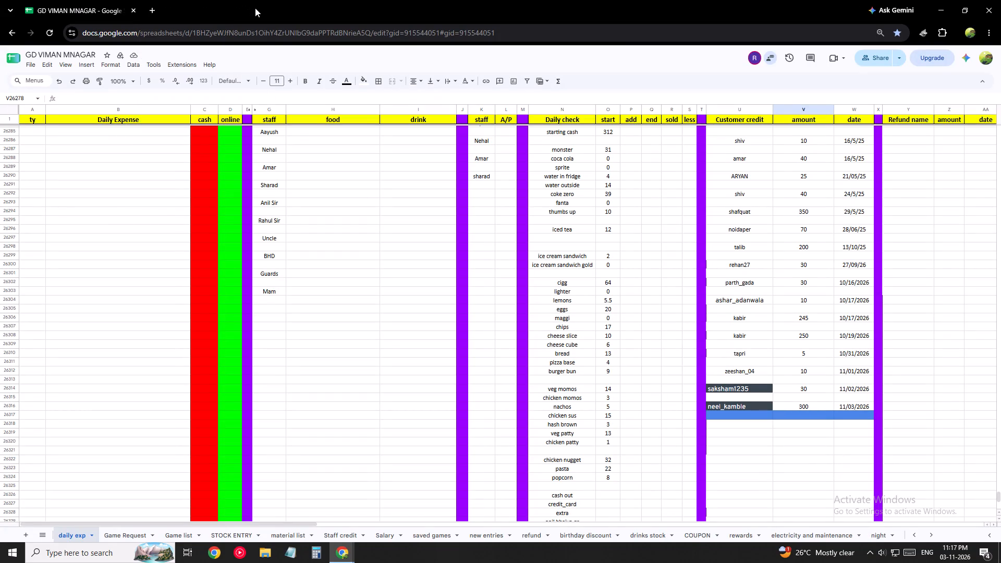
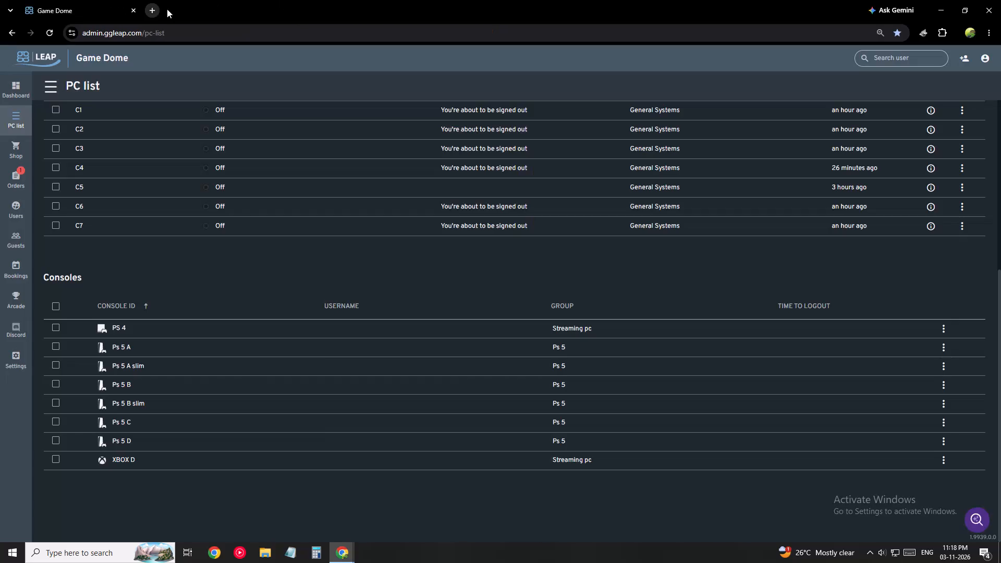
Look over the PC and console list, and close both the Game Dome admin page and the GD VIMAN MNAGAR spreadsheet.
scroll(211, 263, down, 2)
scroll(211, 263, up, 1)
scroll(211, 263, down, 1)
scroll(211, 263, up, 8)
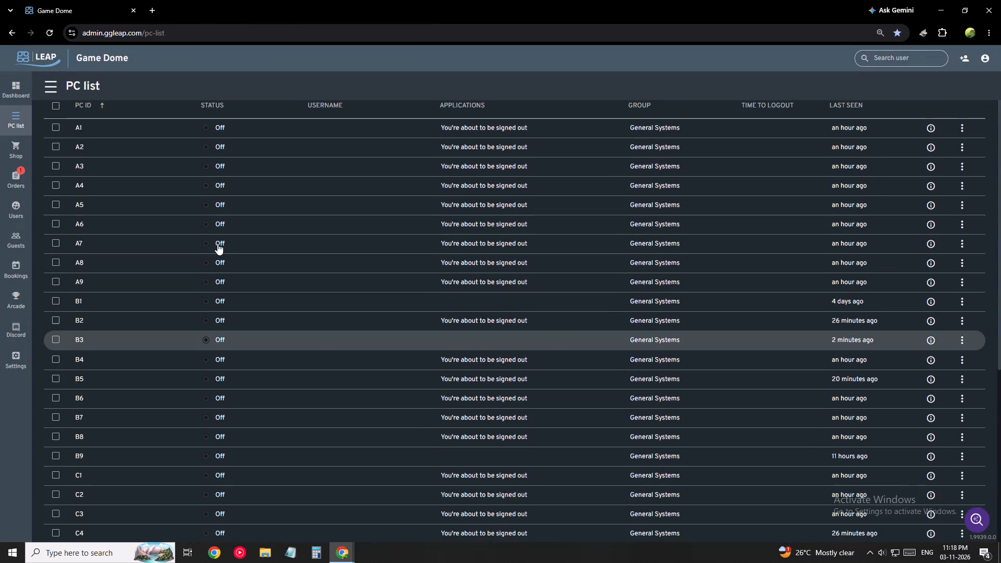
scroll(217, 243, up, 4)
click(1000, 0)
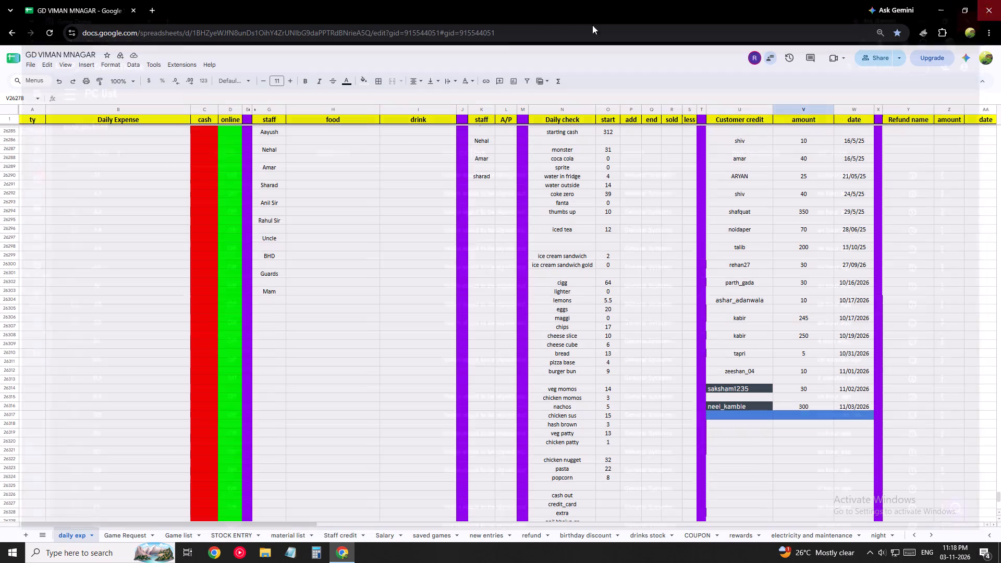
scroll(675, 327, down, 2)
click(1000, 0)
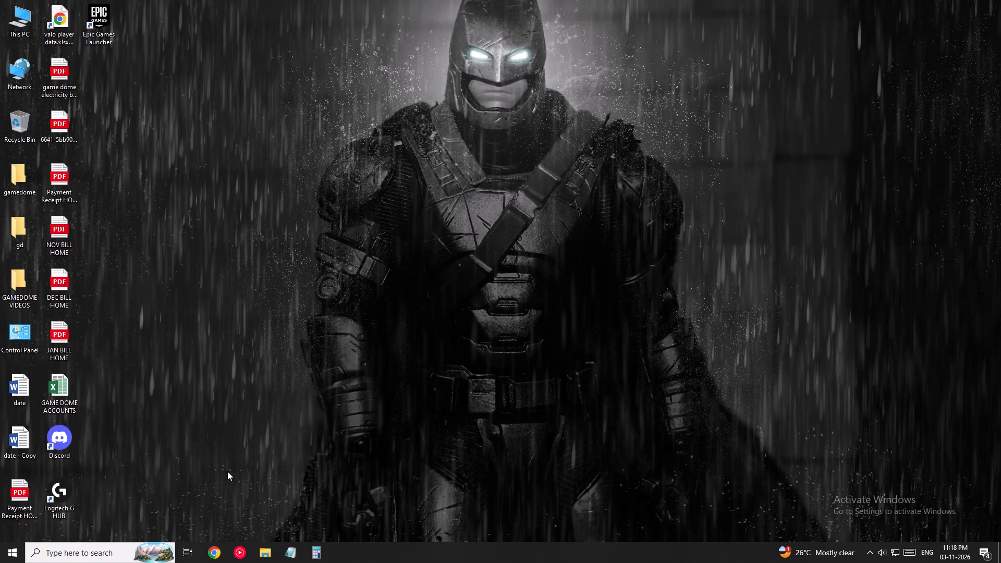
Bring up the Windows system and power options from the desktop.
key(super+x)
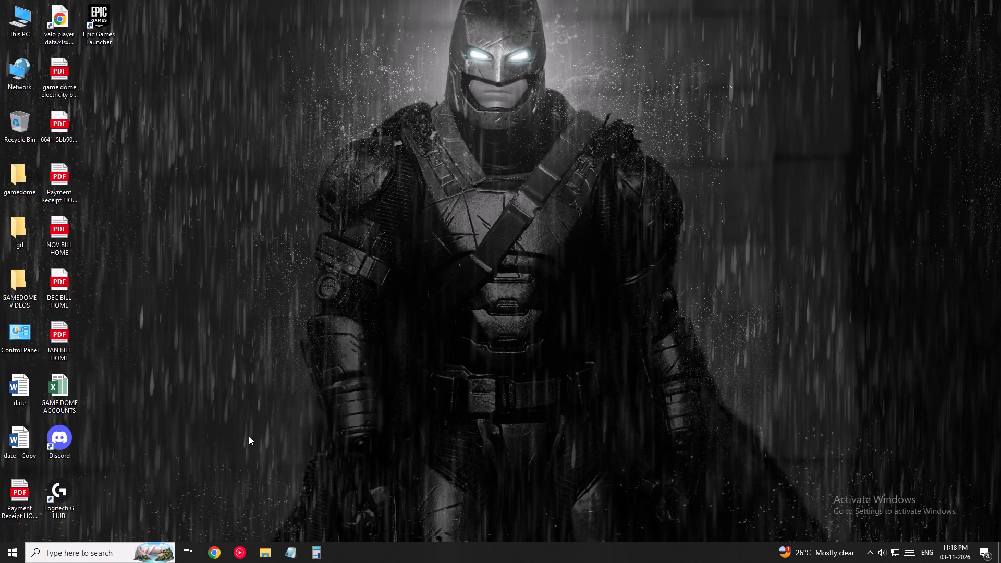